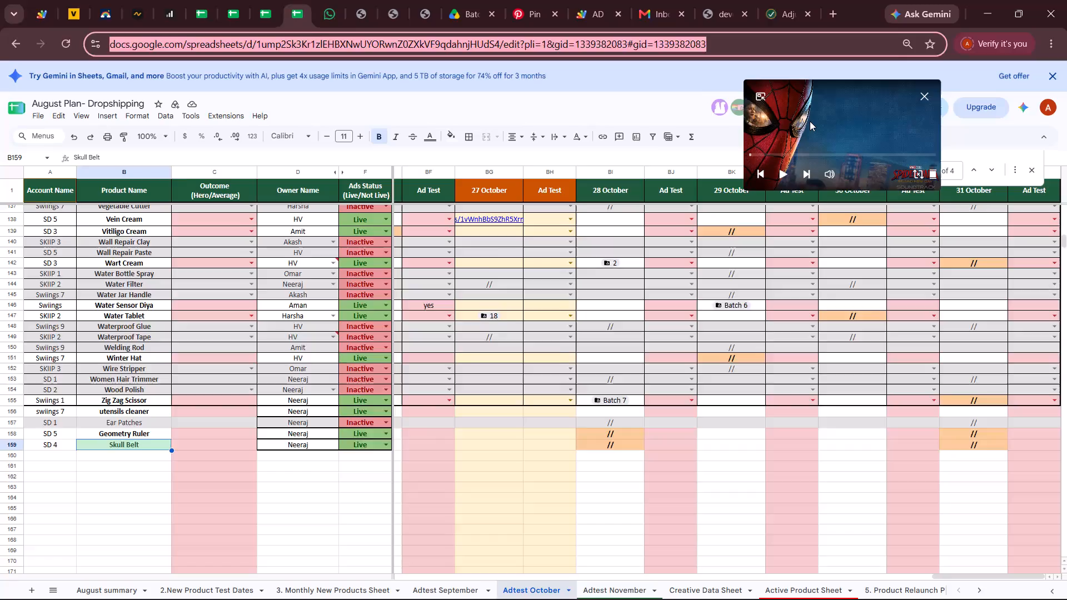
# Move the floating video player away so it no longer covers the sheet's find box.
pyautogui.click(810, 121)
pyautogui.moveTo(803, 117); pyautogui.dragTo(936, 502)
pyautogui.scroll(3, 600, 368)
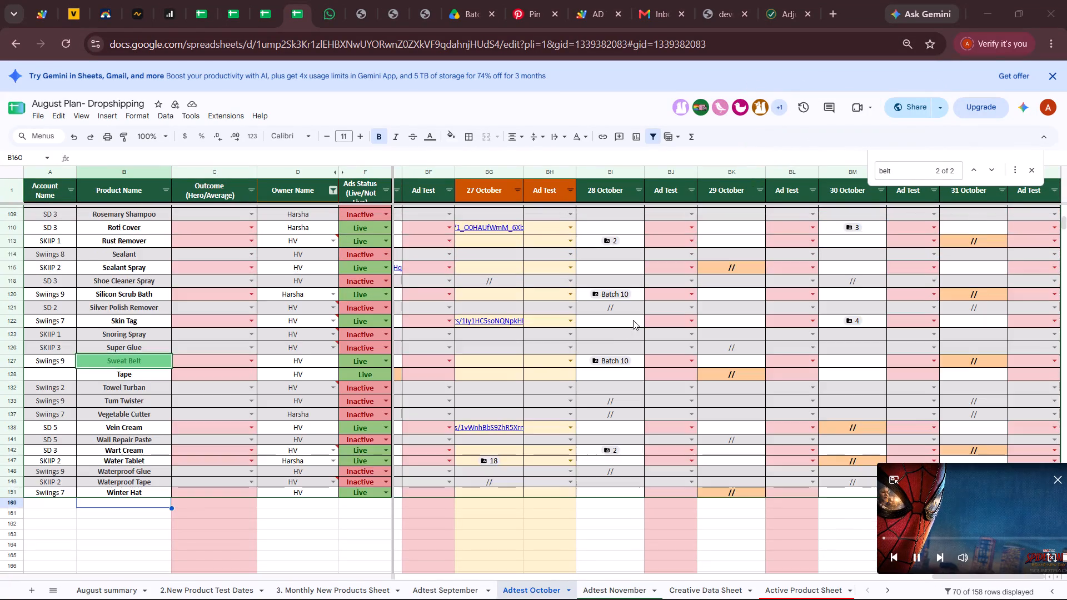
pyautogui.scroll(3, 635, 309)
pyautogui.scroll(3, 694, 273)
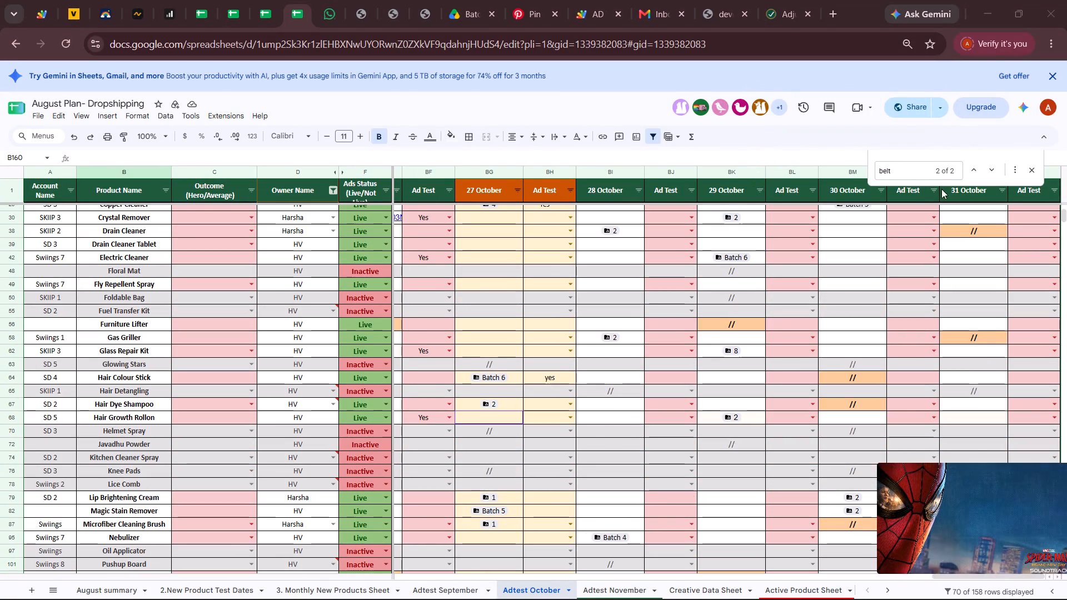
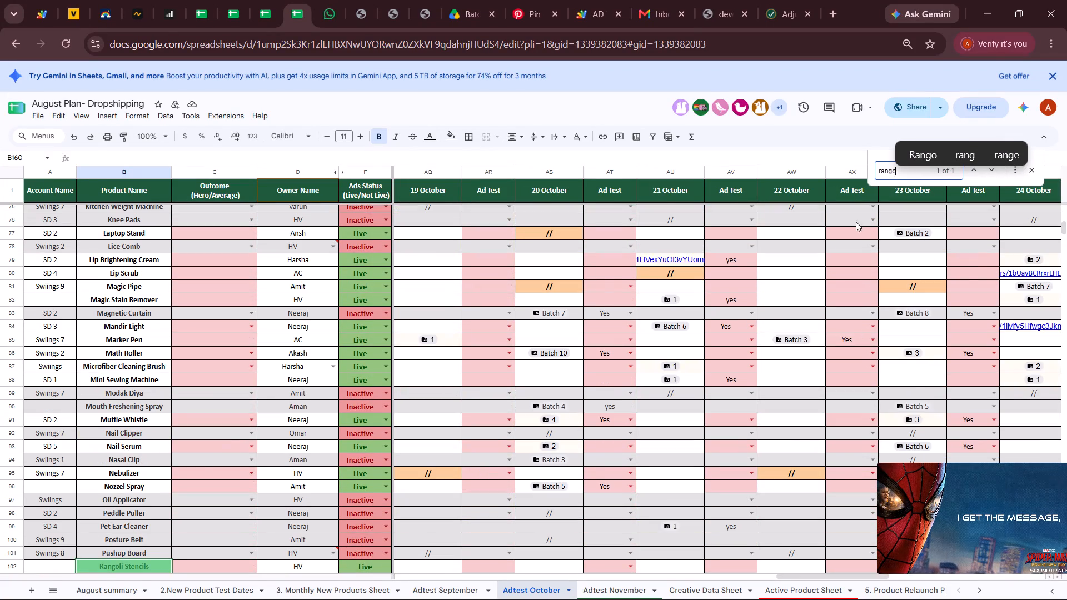
# View the Rangoli Stencils row's October entries and move the floating video player farther out of the way.
pyautogui.scroll(-2, 629, 402)
pyautogui.moveTo(980, 513); pyautogui.dragTo(996, 541)
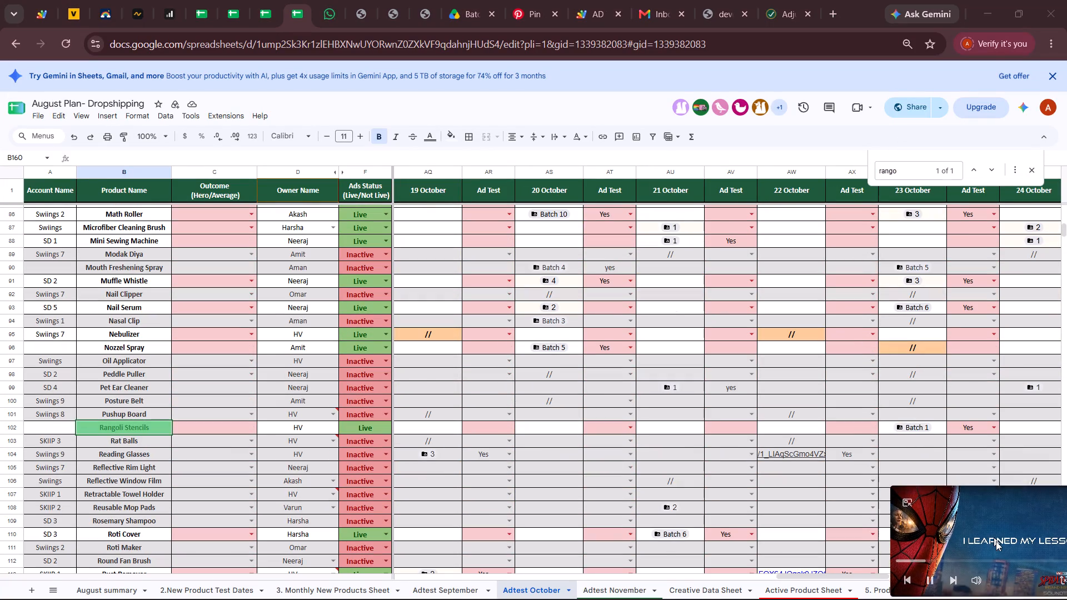
# Move the floating video player away from the spreadsheet cells and the find box.
pyautogui.moveTo(996, 541); pyautogui.dragTo(1003, 552)
pyautogui.moveTo(946, 549); pyautogui.dragTo(790, 102)
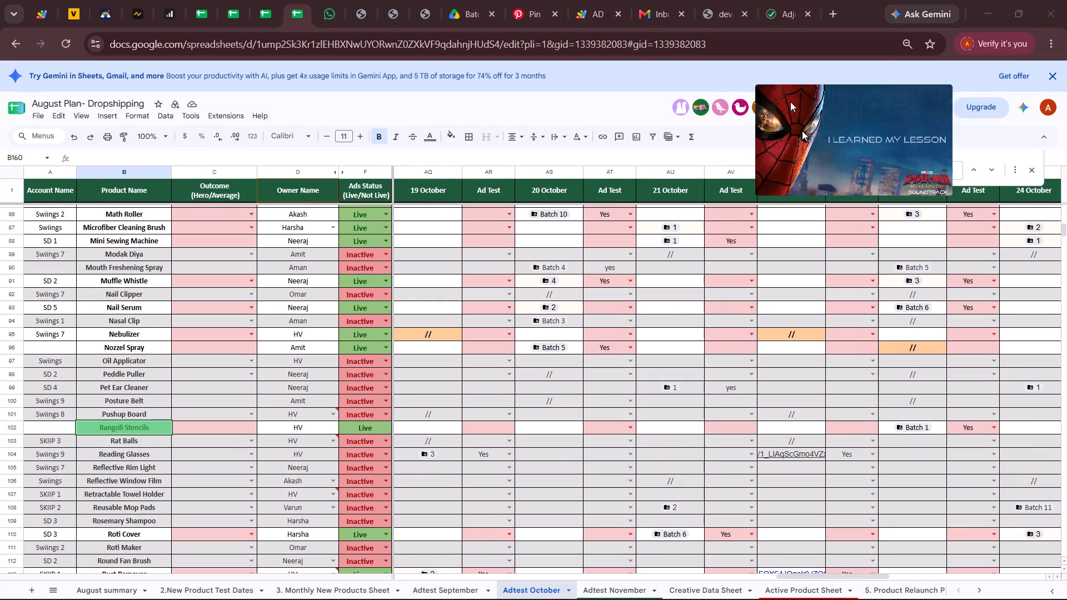
pyautogui.moveTo(790, 102); pyautogui.dragTo(526, 19)
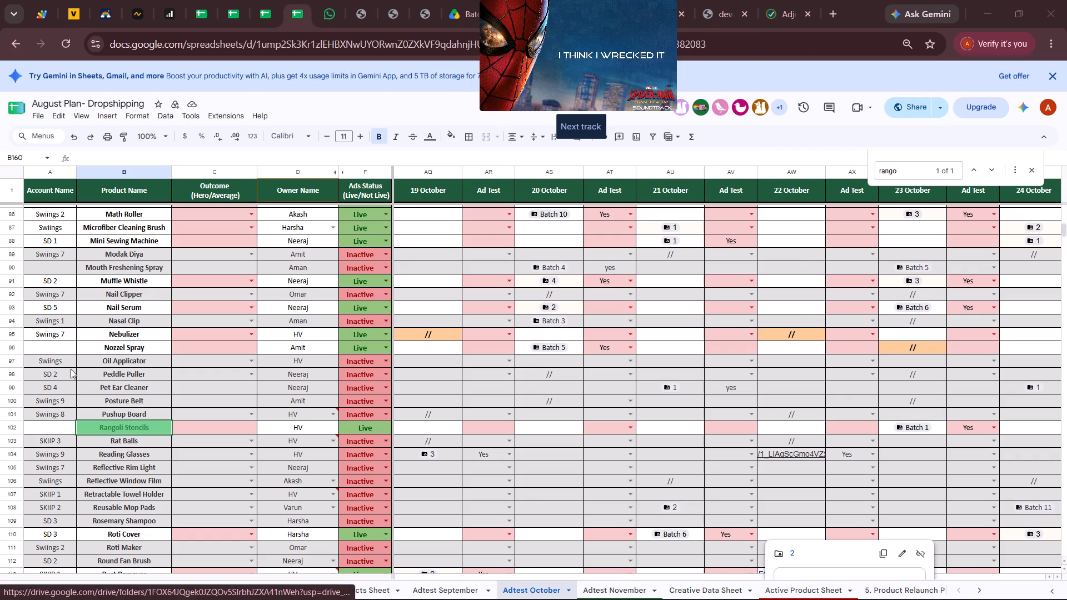
# Examine the Rangoli Stencils row's batch and ad test entries through the late October dates, up to 31 October.
pyautogui.click(13, 426)
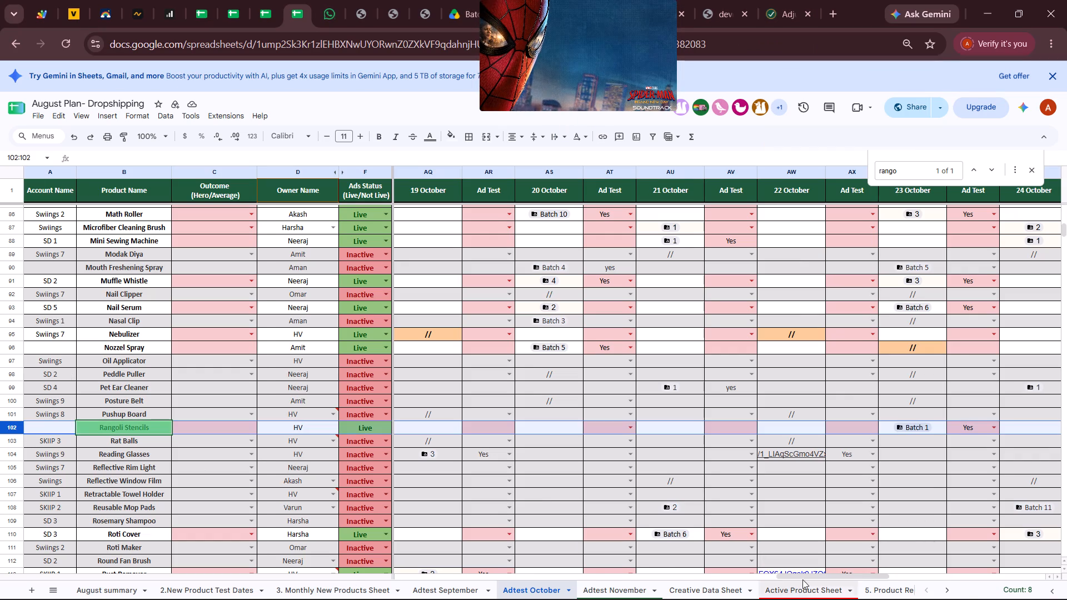
pyautogui.moveTo(808, 575); pyautogui.dragTo(900, 573)
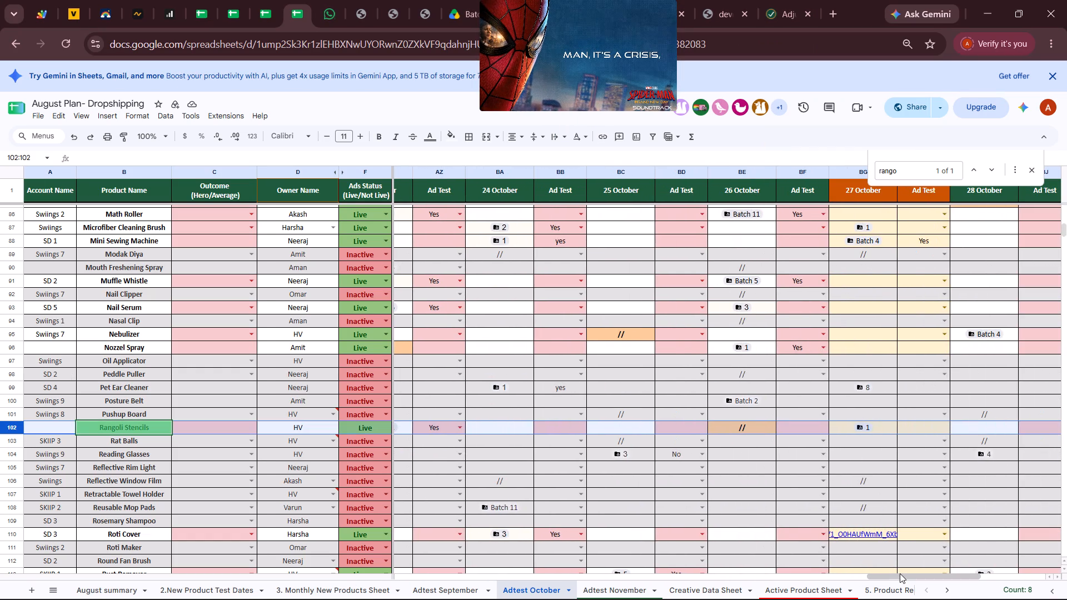
pyautogui.click(906, 573)
pyautogui.moveTo(900, 576); pyautogui.dragTo(965, 579)
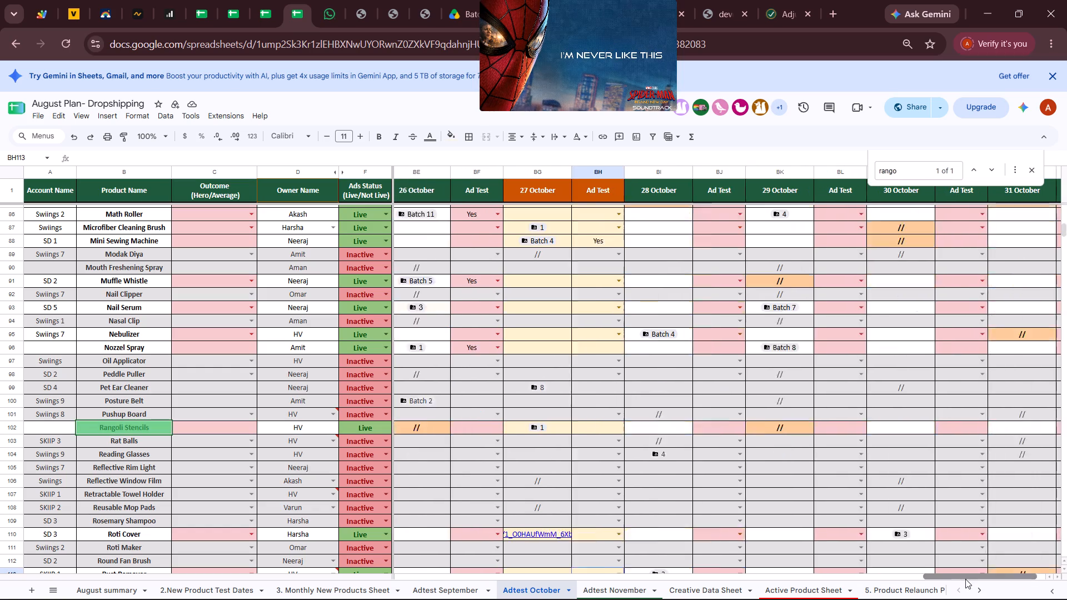
# Replace the placeholder in the Rangoli Stencils row's 29 October cell with the copied Batch 2 folder link as a chip.
pyautogui.moveTo(965, 579); pyautogui.dragTo(979, 579)
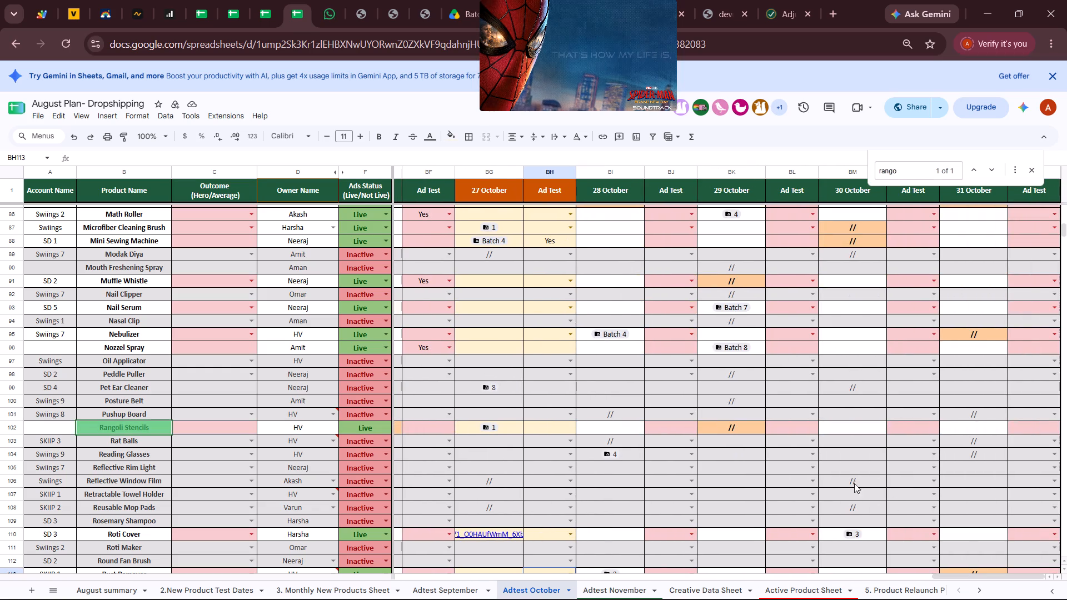
pyautogui.click(736, 428)
pyautogui.doubleClick(736, 428)
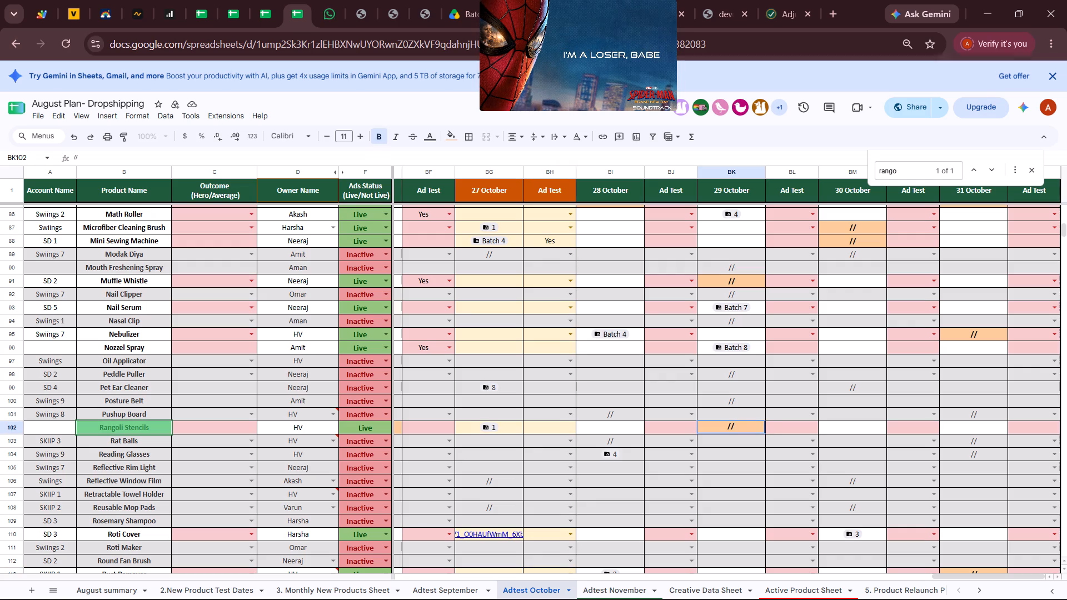
pyautogui.doubleClick(739, 427)
pyautogui.press('BackSpace')
pyautogui.press('BackSpace')
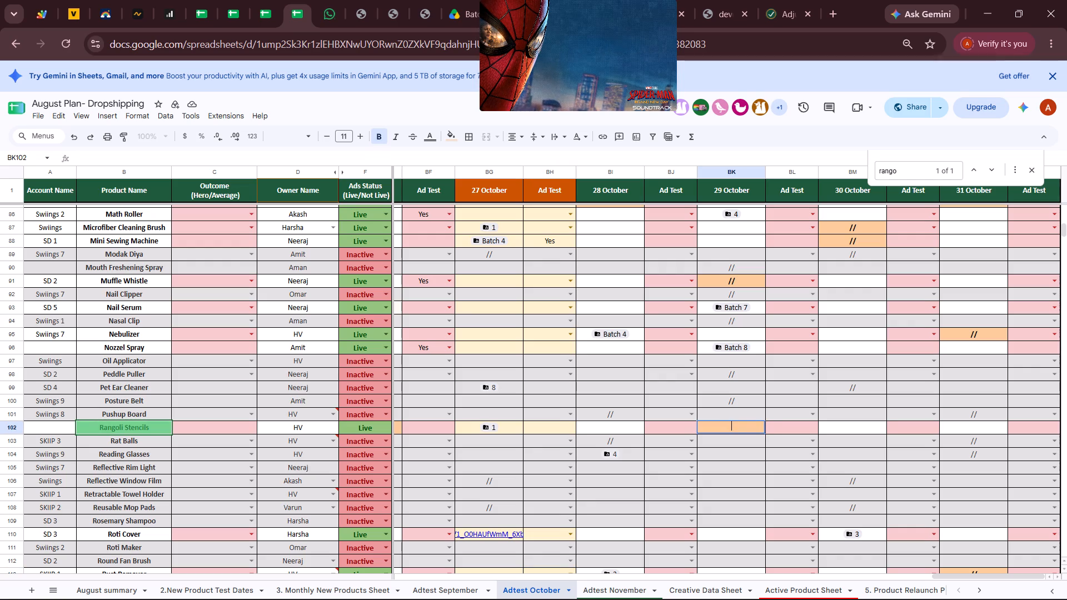
pyautogui.hotkey('ctrl', 'v')
pyautogui.press('Tab')
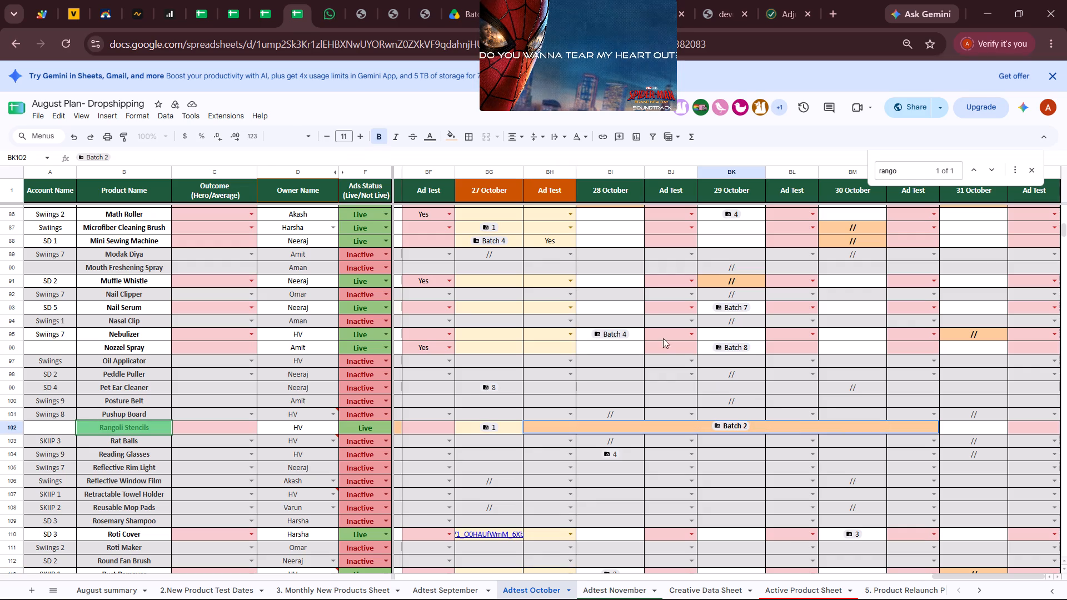
pyautogui.click(632, 264)
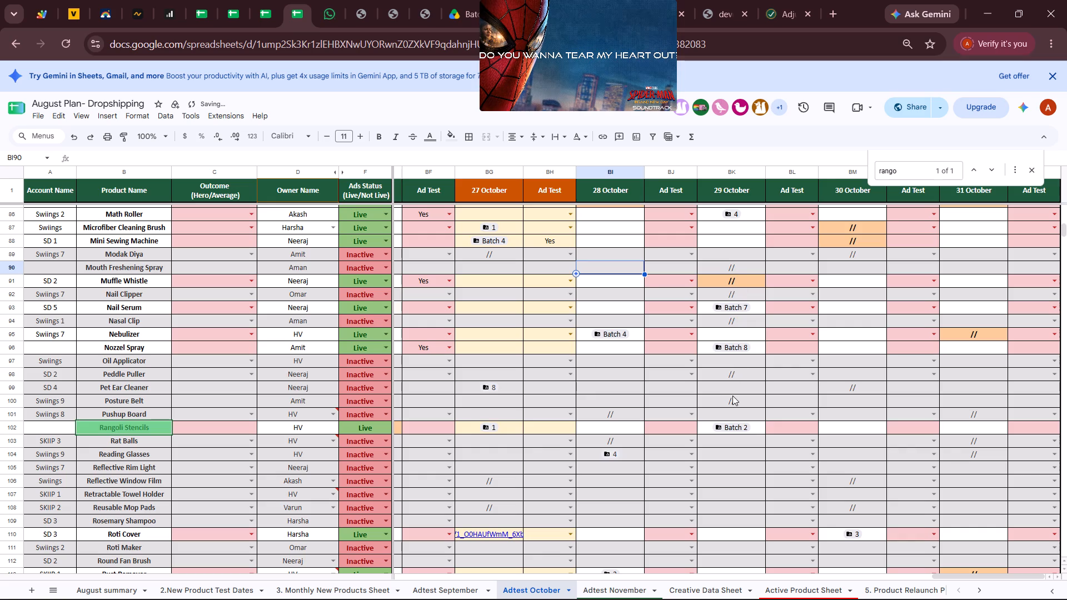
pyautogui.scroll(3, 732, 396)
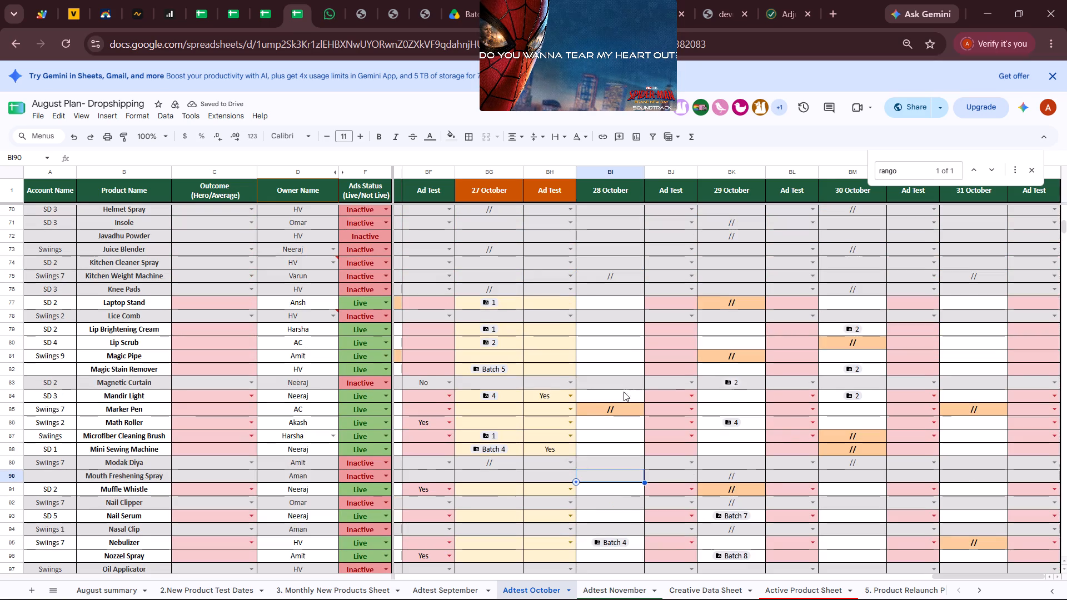
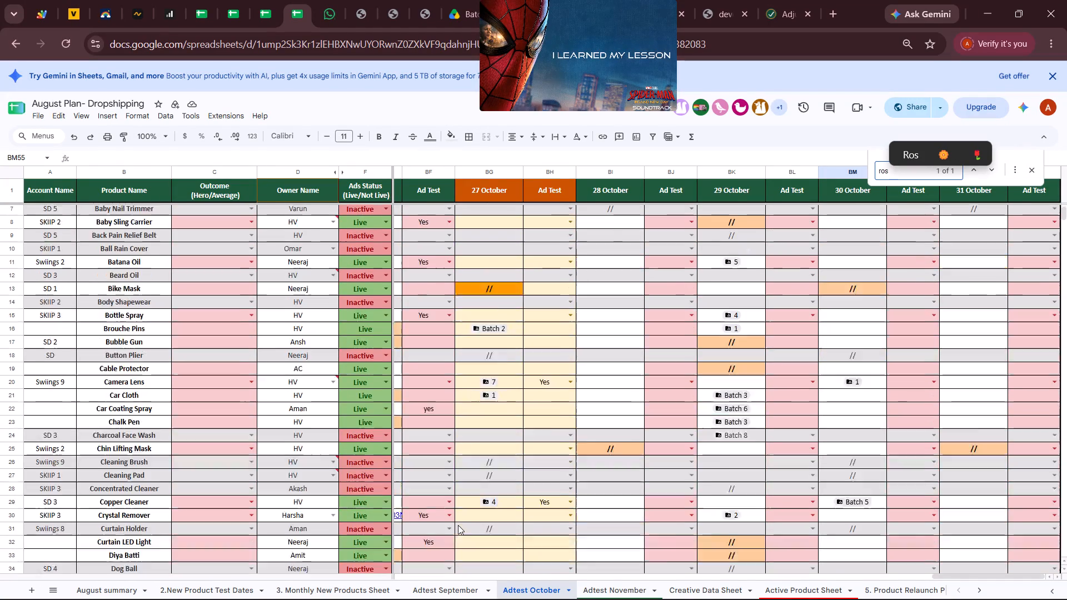
# Search the Adtest October sheet for "diya" in place of the previous search term.
pyautogui.scroll(-16, 458, 525)
pyautogui.press('BackSpace')
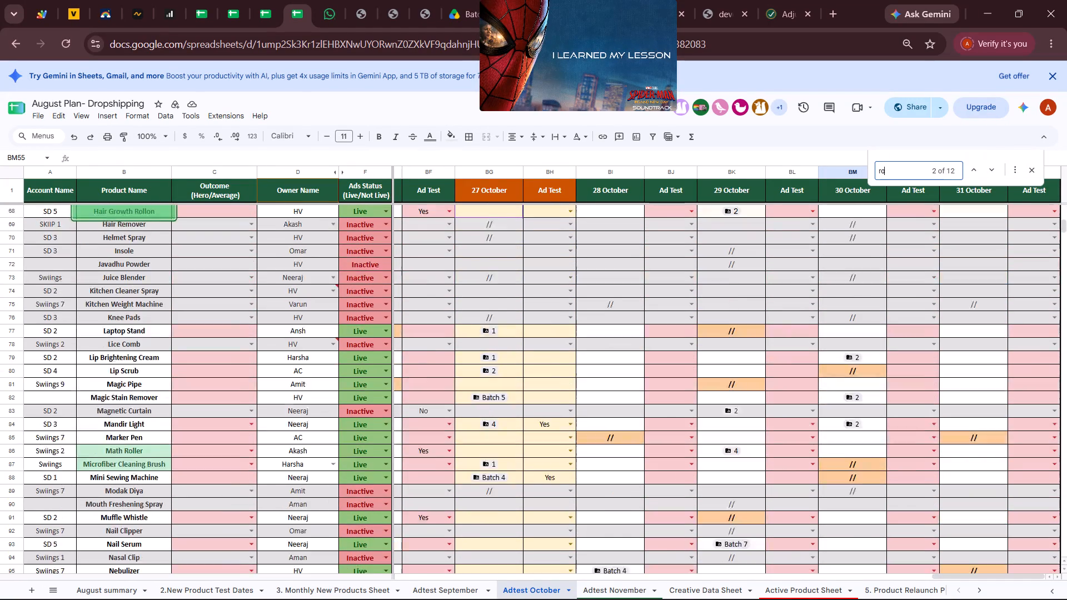
pyautogui.press('BackSpace')
pyautogui.press('BackSpace')
pyautogui.press('BackSpace')
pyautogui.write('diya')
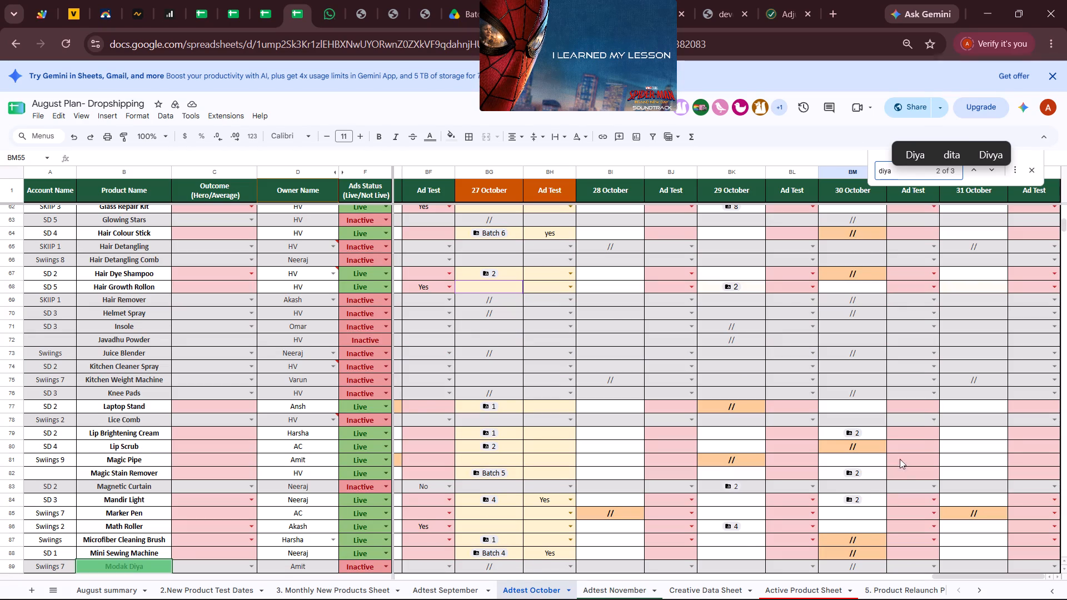
# Replace the // placeholder in the Diya Batti row's 29 October cell with the copied Rose ghee diya batti folder link as a chip.
pyautogui.scroll(-2, 836, 517)
pyautogui.scroll(-12, 729, 531)
pyautogui.scroll(5, 729, 531)
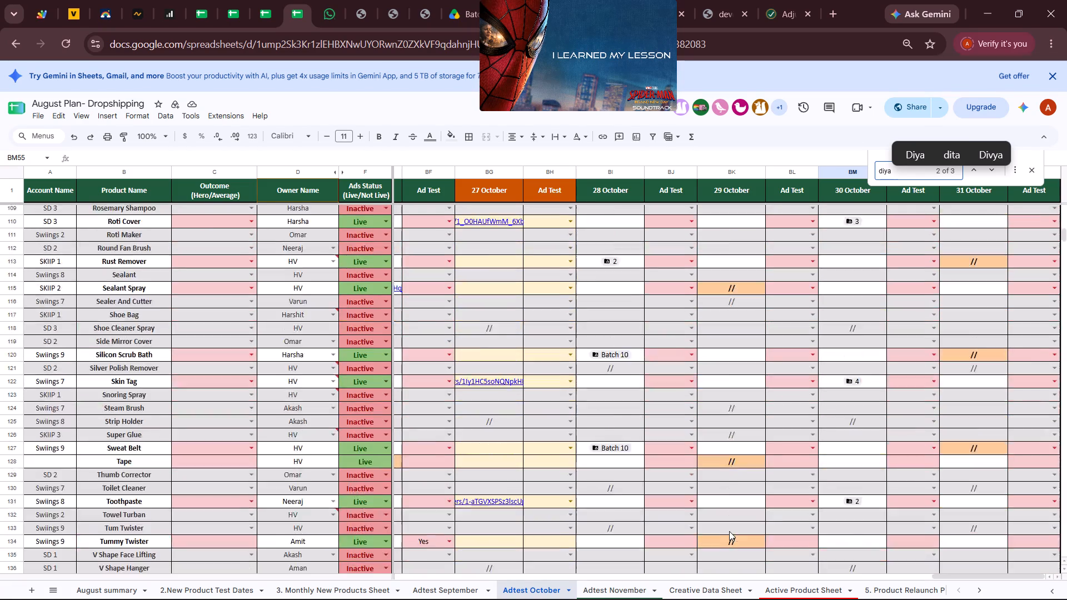
pyautogui.scroll(-4, 729, 531)
pyautogui.scroll(20, 729, 531)
pyautogui.scroll(1, 729, 531)
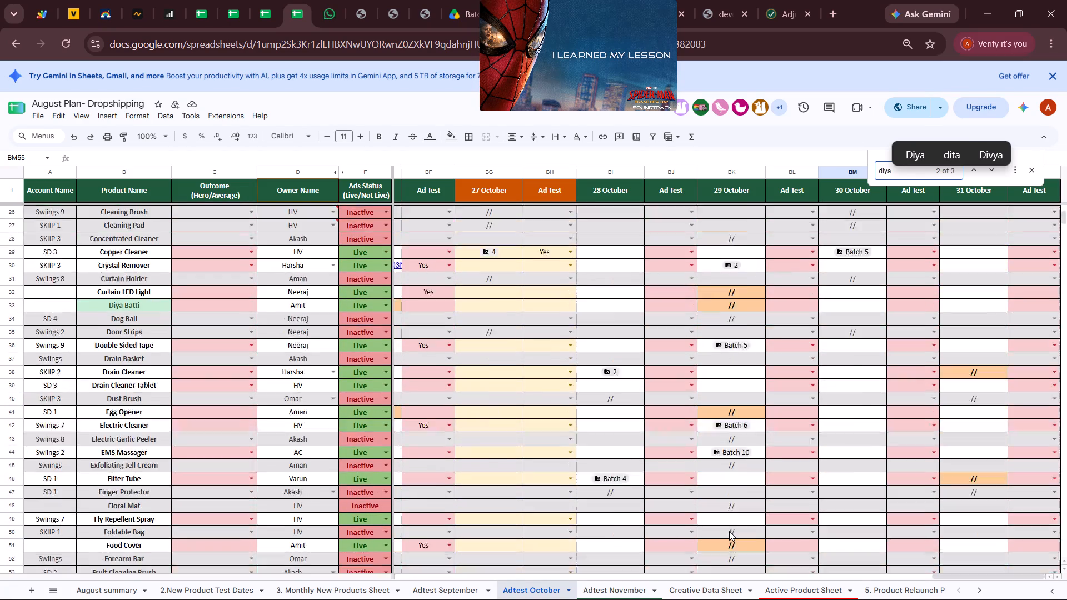
pyautogui.scroll(1, 729, 531)
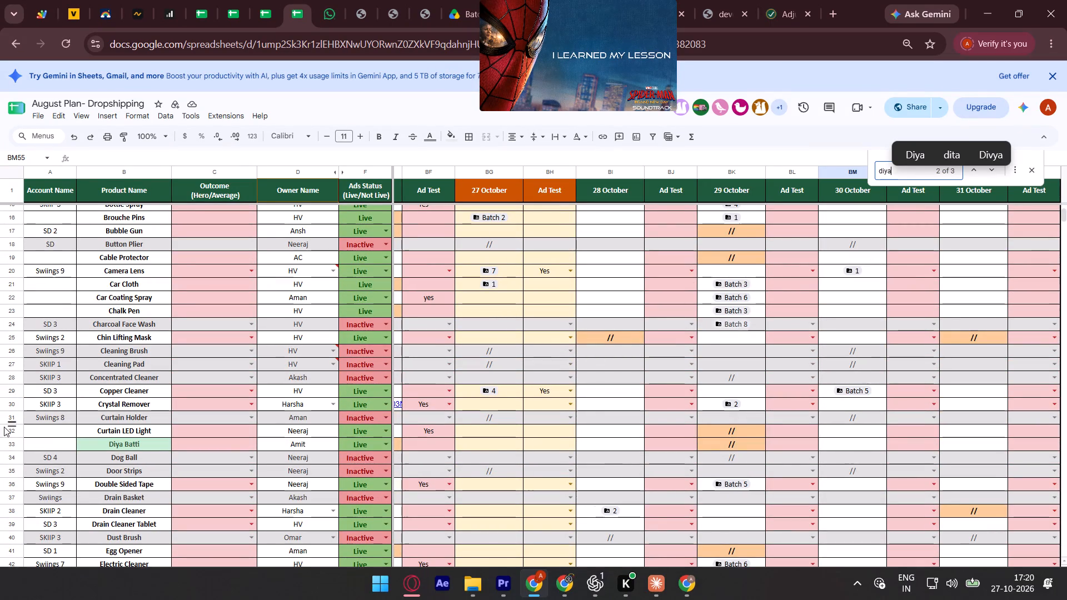
pyautogui.click(6, 445)
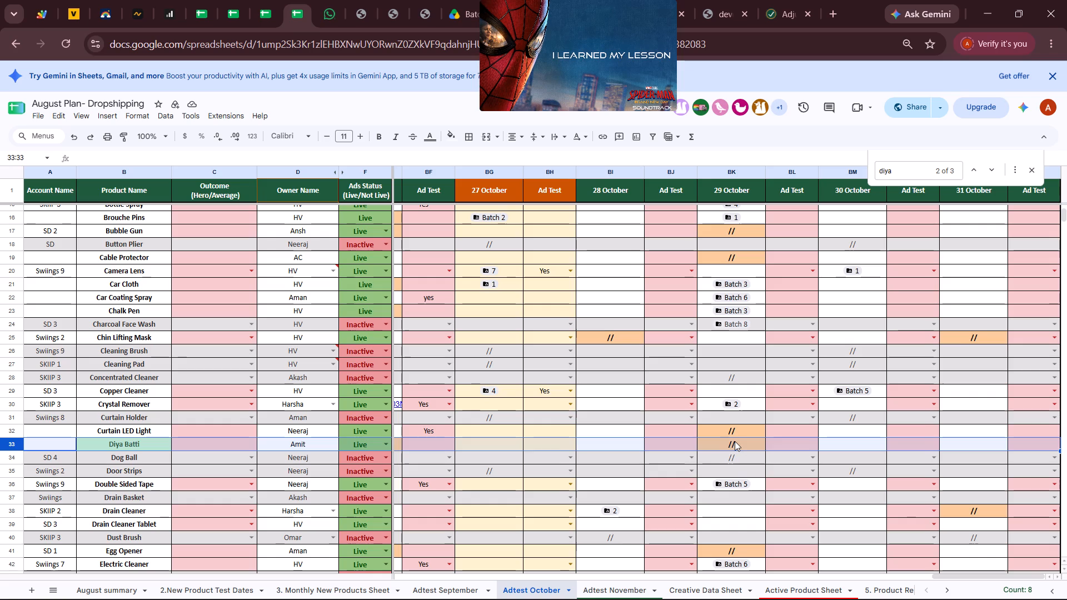
pyautogui.doubleClick(735, 441)
pyautogui.press('BackSpace')
pyautogui.press('BackSpace')
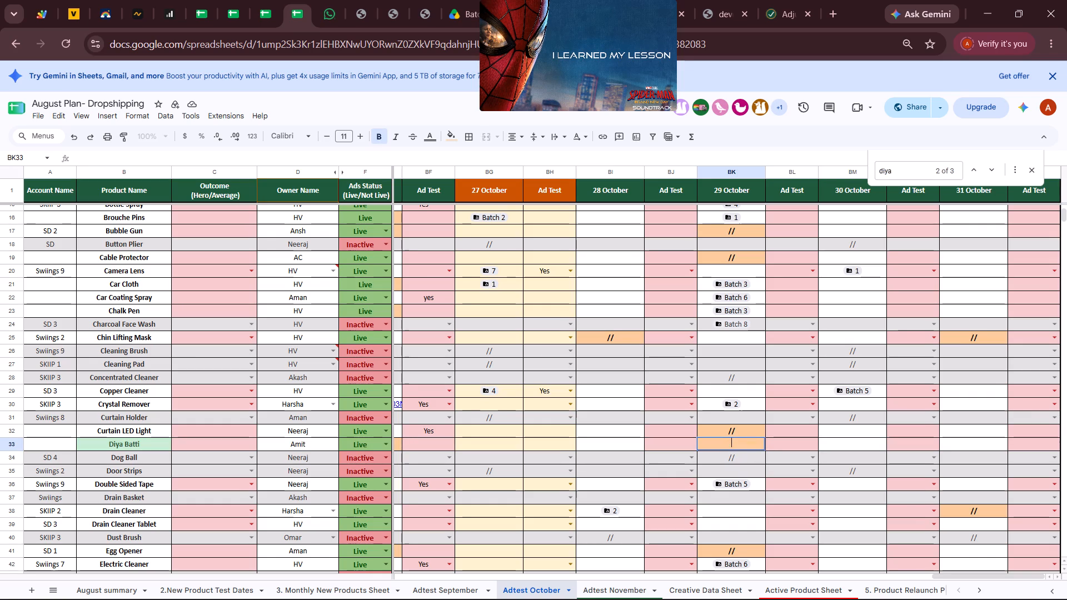
pyautogui.press('BackSpace')
pyautogui.hotkey('ctrl', 'v')
pyautogui.press('Tab')
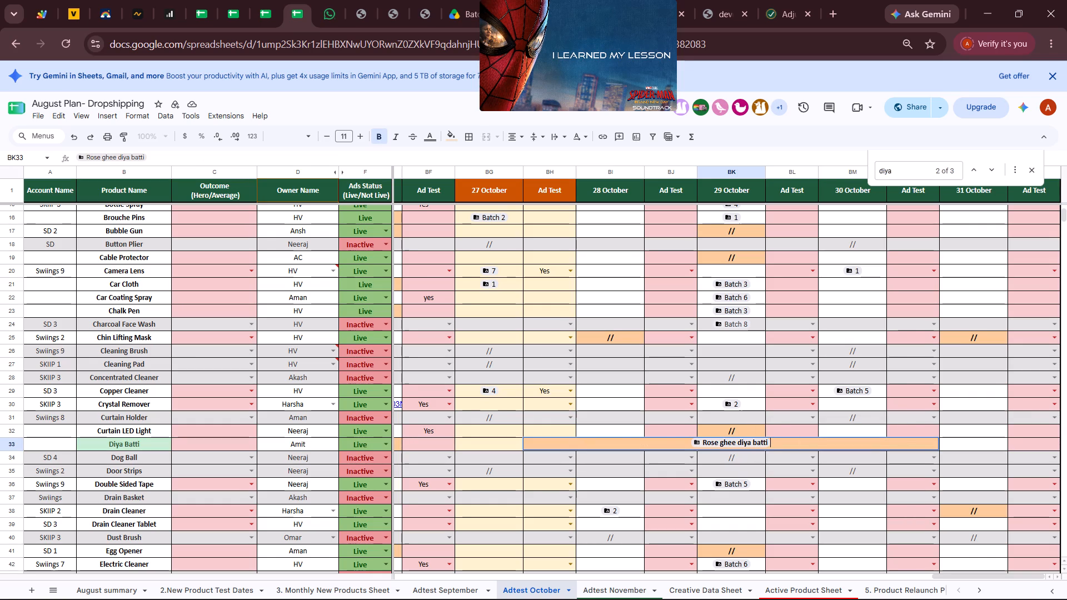
pyautogui.click(622, 429)
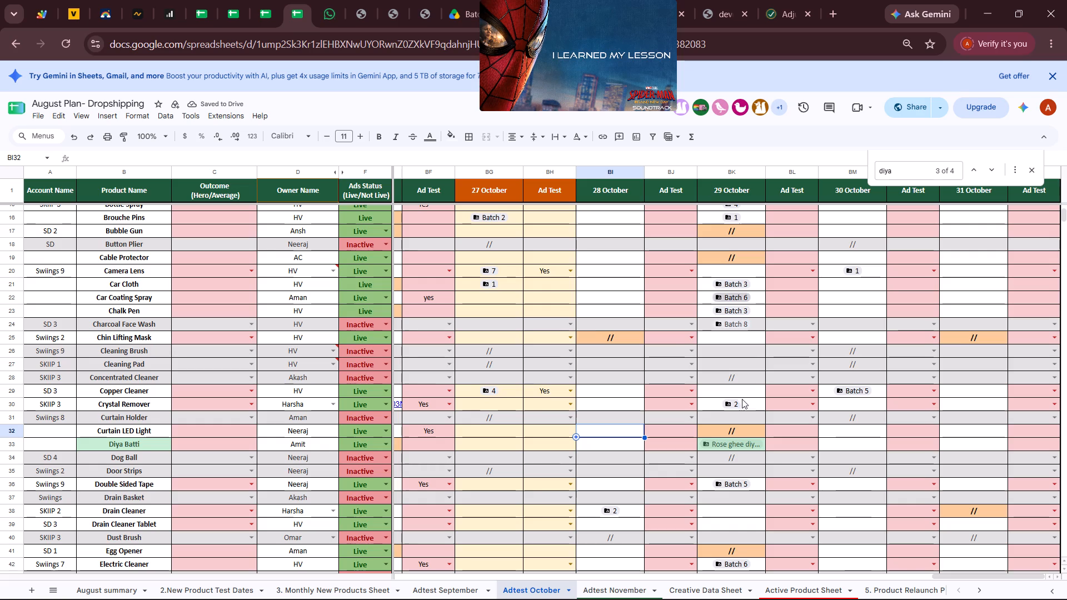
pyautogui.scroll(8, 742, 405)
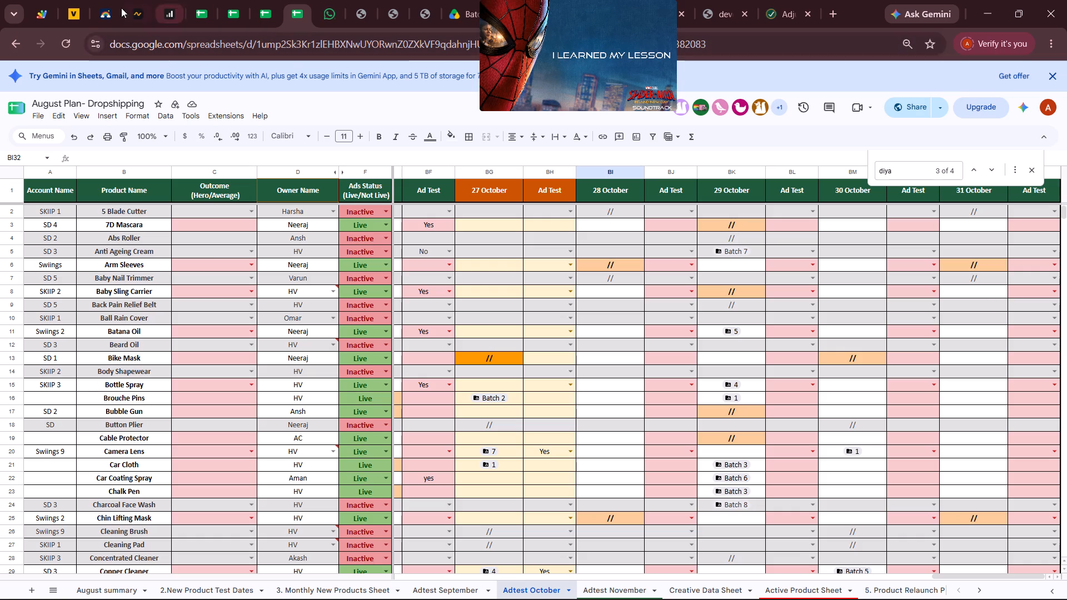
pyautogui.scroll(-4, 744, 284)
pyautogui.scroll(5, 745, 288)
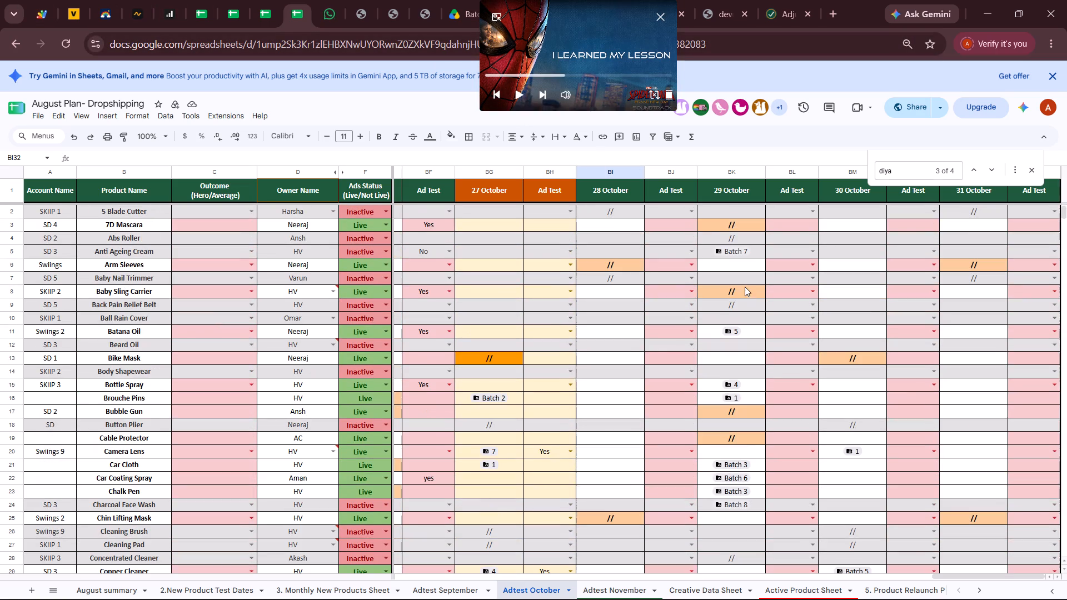
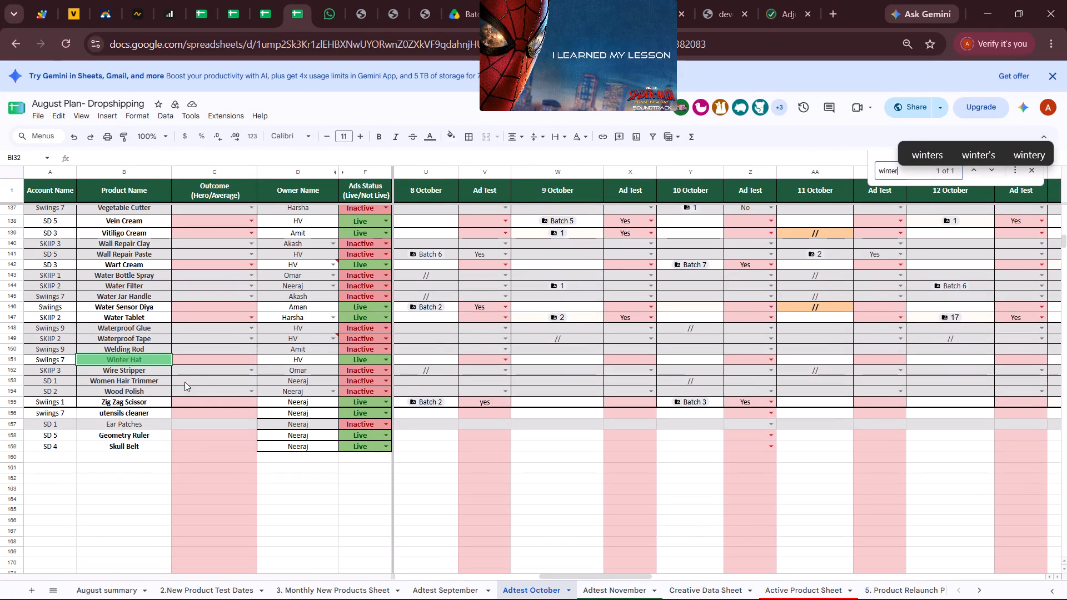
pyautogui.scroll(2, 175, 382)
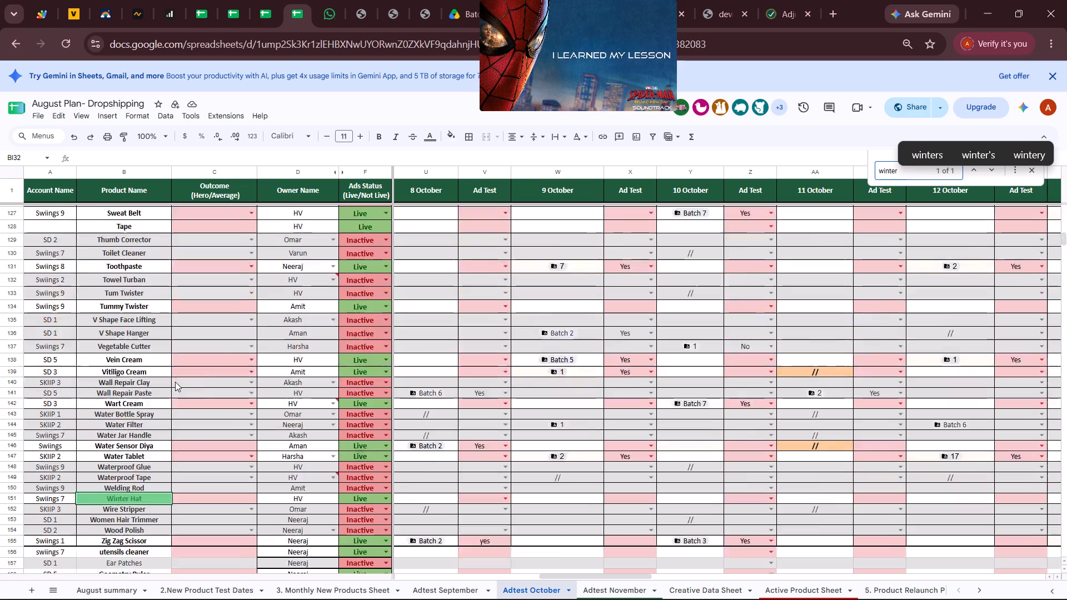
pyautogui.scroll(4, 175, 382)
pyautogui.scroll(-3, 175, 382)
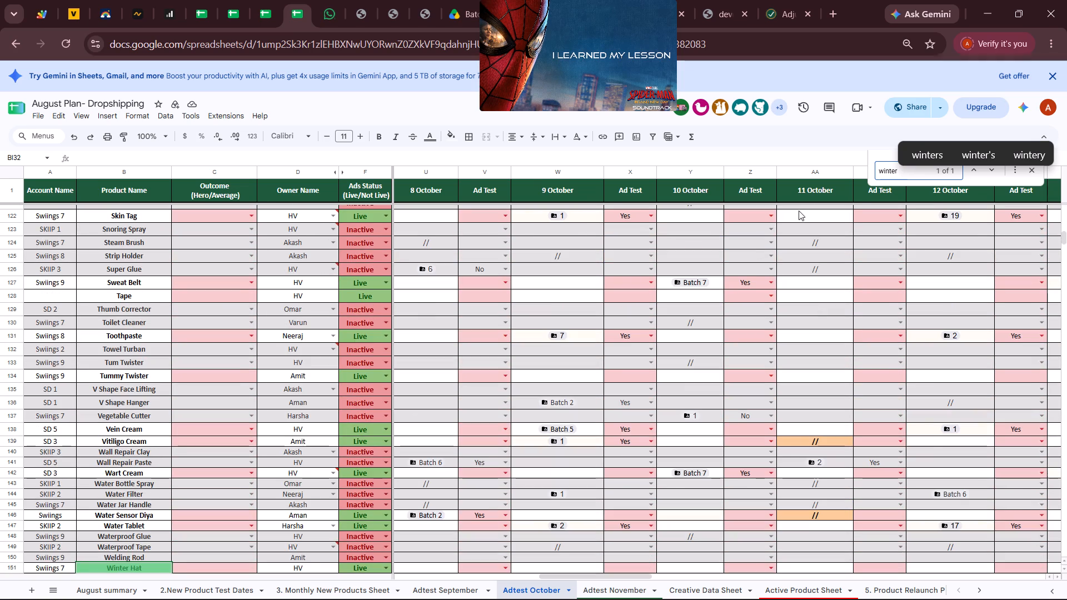
# Search the Adtest October sheet for mask and find the Bike Mask row.
pyautogui.press('BackSpace')
pyautogui.press('BackSpace')
pyautogui.press('BackSpace')
pyautogui.press('BackSpace')
pyautogui.press('BackSpace')
pyautogui.press('BackSpace')
pyautogui.press('BackSpace')
pyautogui.write('mask')
pyautogui.scroll(3, 510, 284)
pyautogui.scroll(-5, 510, 284)
pyautogui.scroll(4, 510, 284)
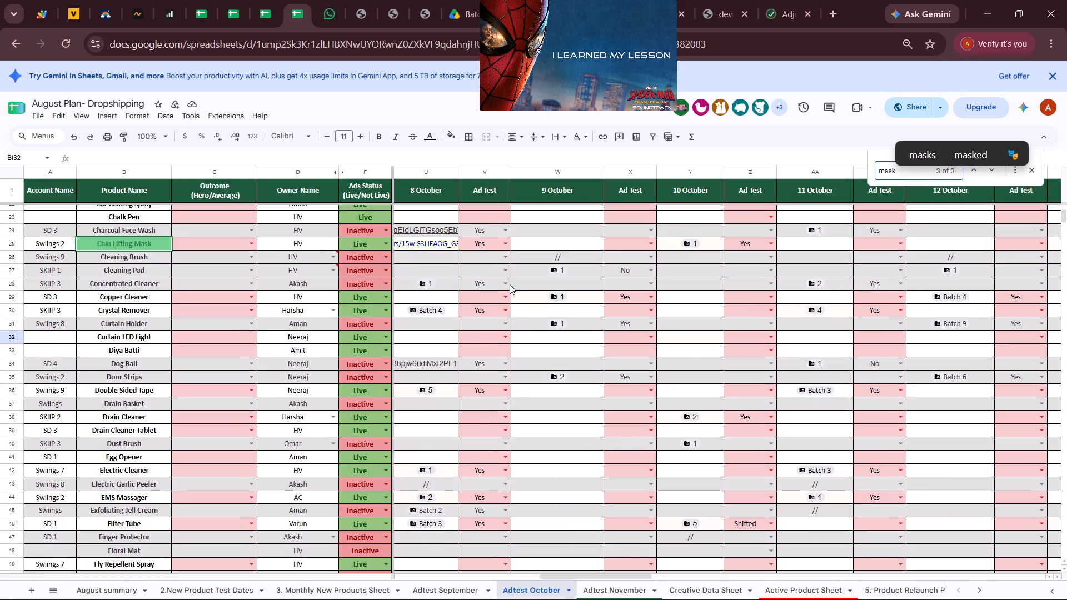
pyautogui.scroll(4, 510, 284)
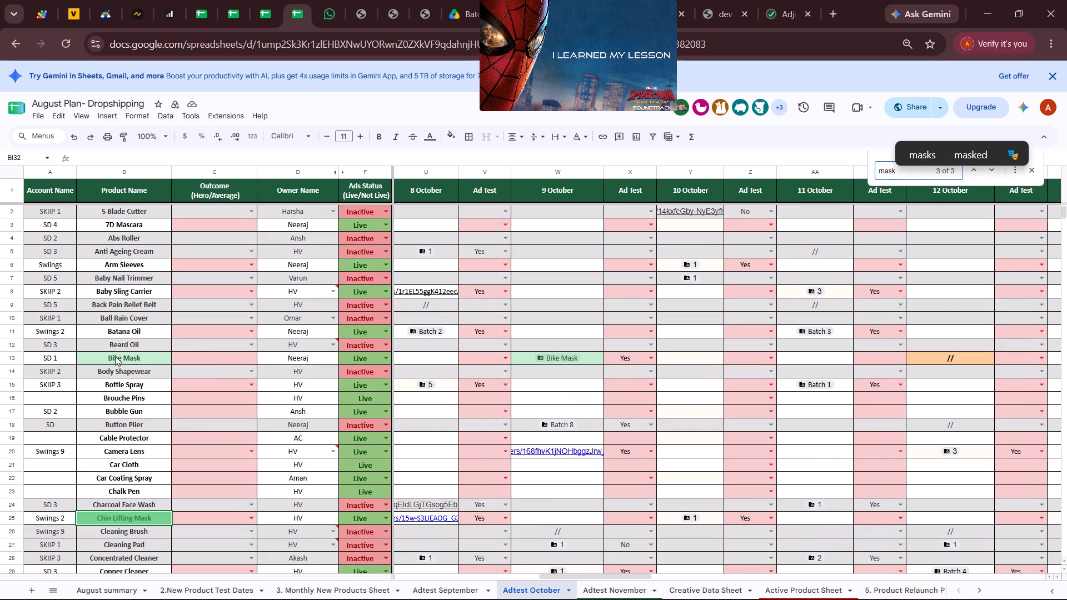
# Select the whole Bike Mask row and examine its ad test entries from 12 October through 31 October.
pyautogui.click(958, 357)
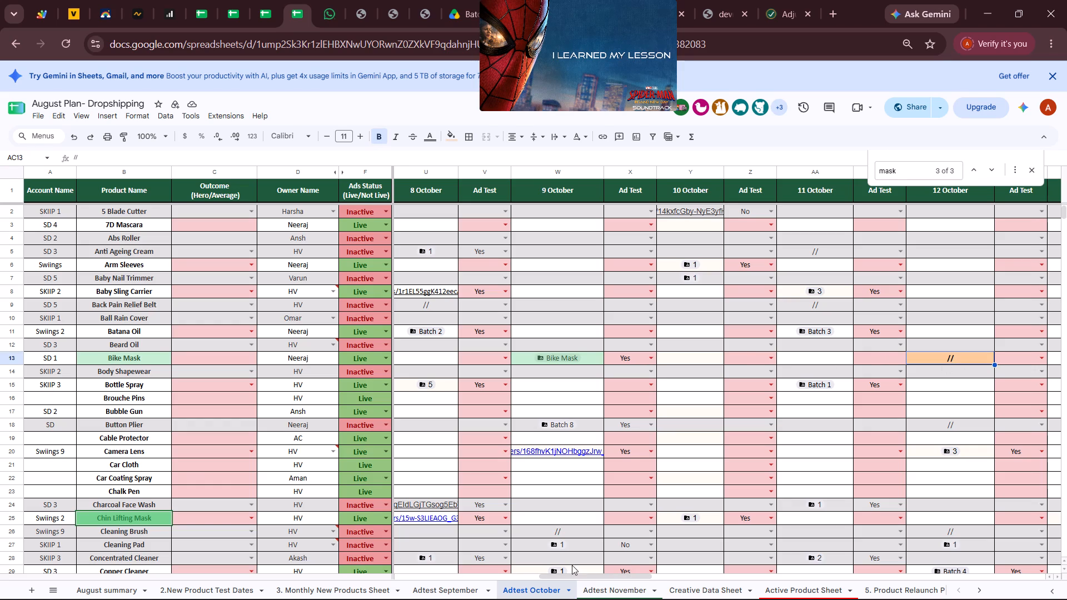
pyautogui.click(13, 361)
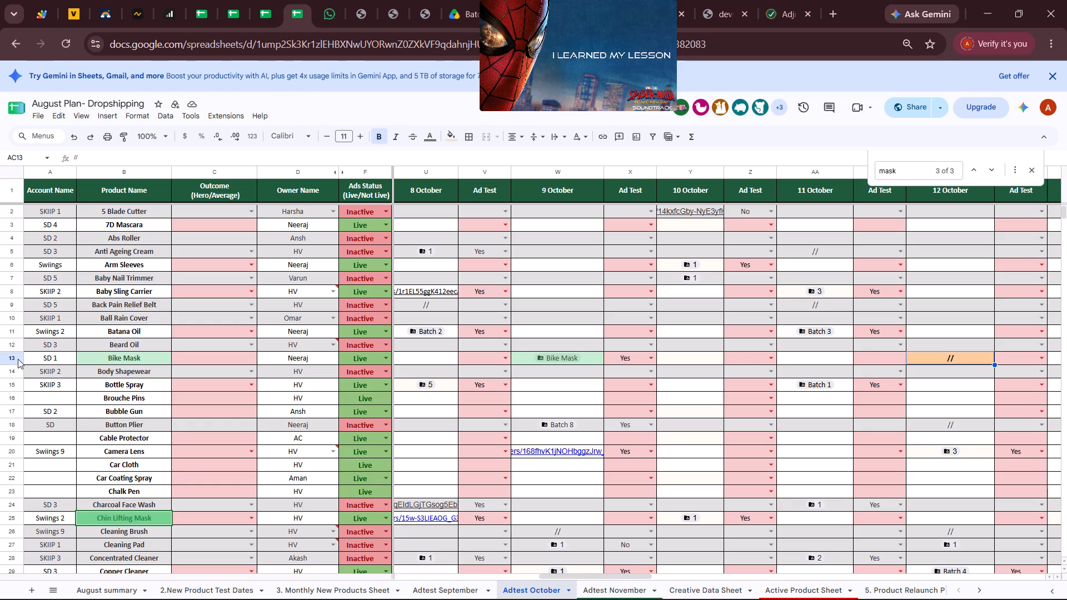
pyautogui.click(18, 359)
pyautogui.moveTo(611, 577); pyautogui.dragTo(720, 576)
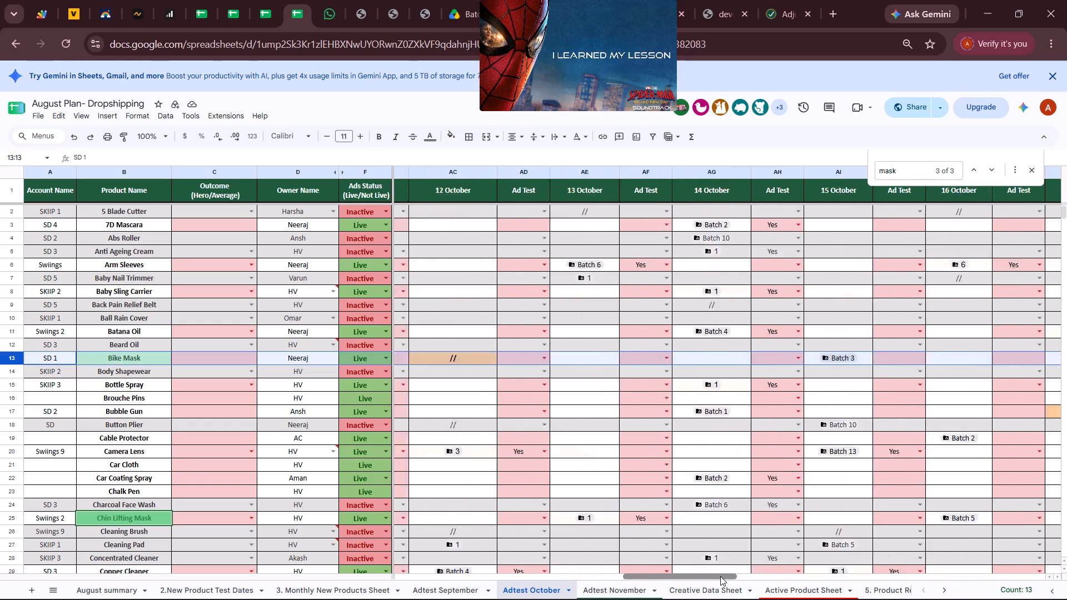
pyautogui.moveTo(720, 576); pyautogui.dragTo(860, 576)
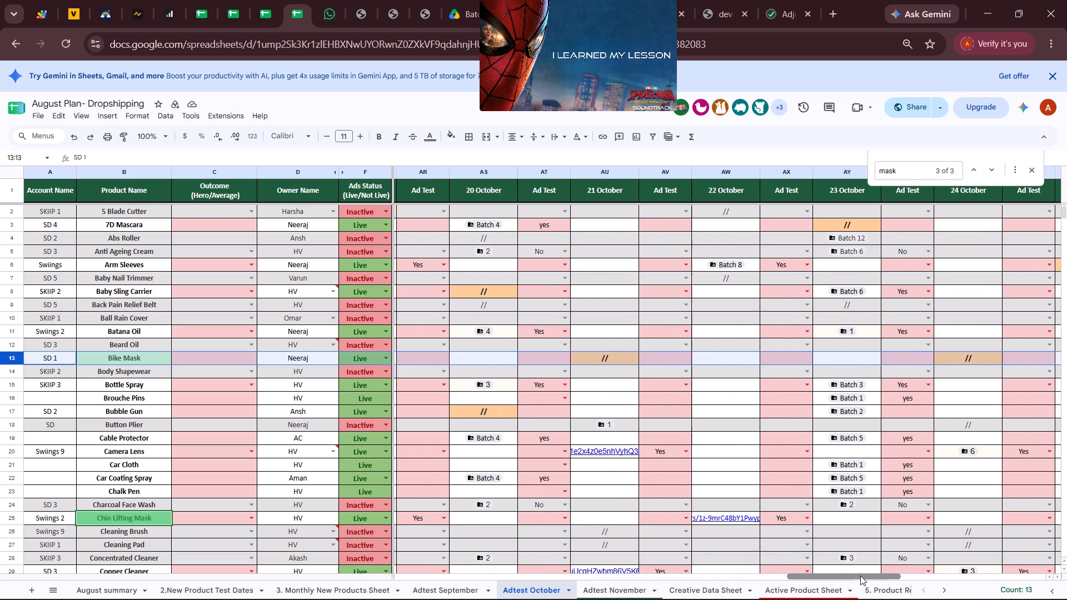
pyautogui.moveTo(860, 576); pyautogui.dragTo(996, 568)
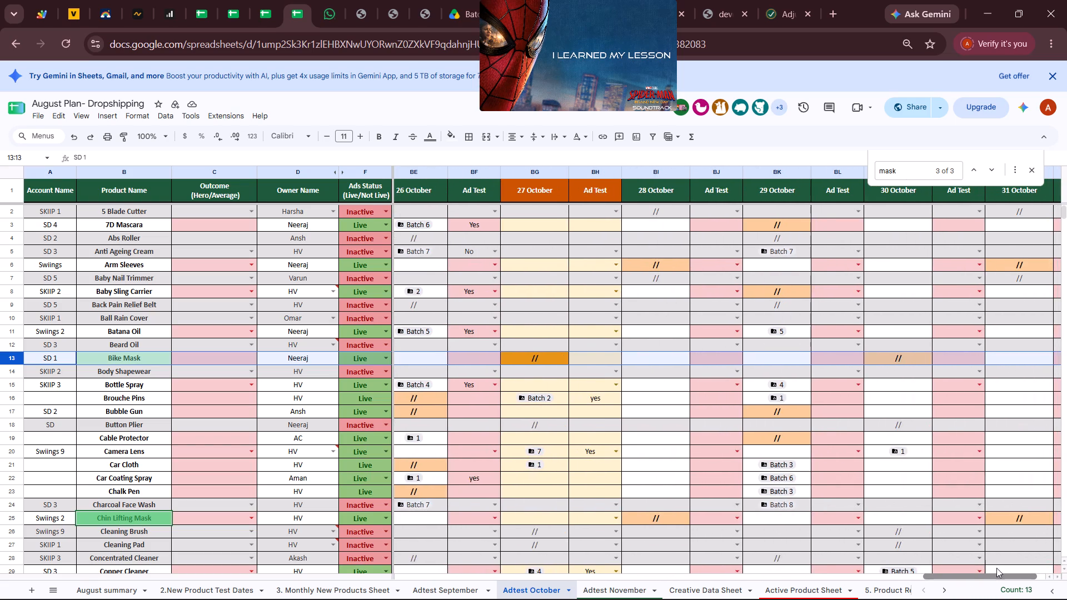
pyautogui.moveTo(996, 568); pyautogui.dragTo(1020, 567)
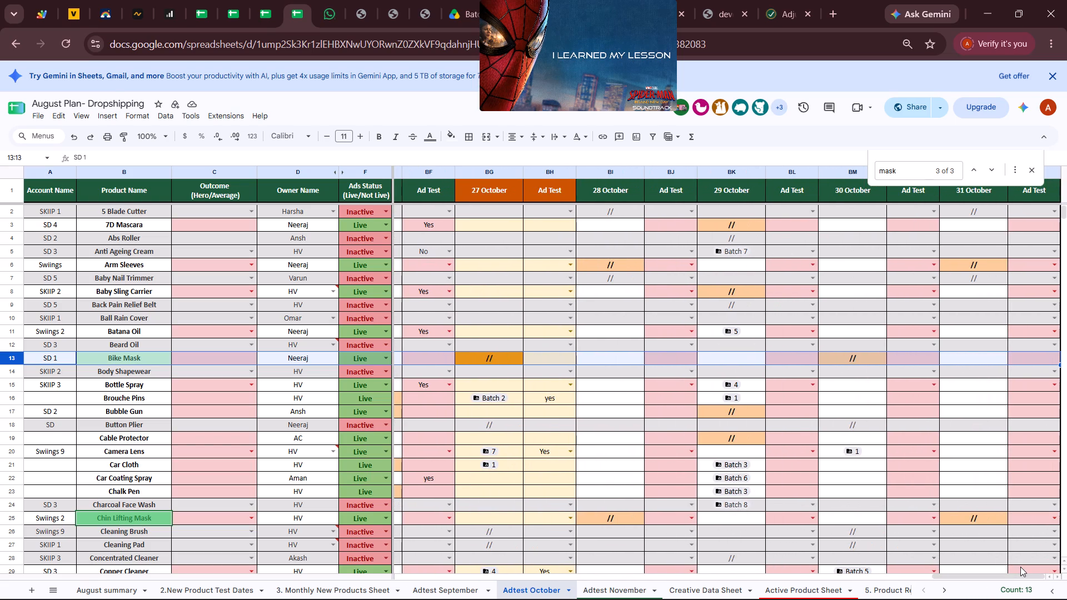
# Replace the account name in the Bike Mask row with -9+.
pyautogui.write('-9')
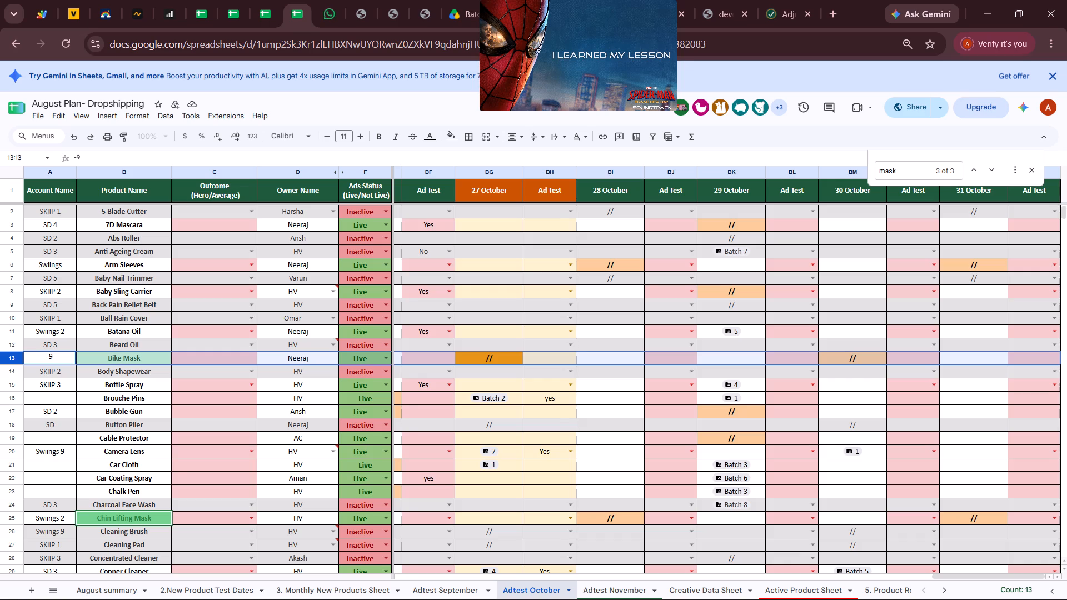
pyautogui.press('+')
pyautogui.press('Return')
pyautogui.press('Return')
pyautogui.press('Return')
pyautogui.press('Return')
pyautogui.press('Return')
pyautogui.press('Return')
pyautogui.press('Return')
pyautogui.press('Return')
pyautogui.press('Return')
pyautogui.press('Return')
pyautogui.press('Return')
pyautogui.press('Return')
pyautogui.press('Return')
pyautogui.press('Return')
pyautogui.press('Return')
pyautogui.press('Return')
pyautogui.press('Return')
pyautogui.press('Return')
pyautogui.press('Return')
pyautogui.press('Return')
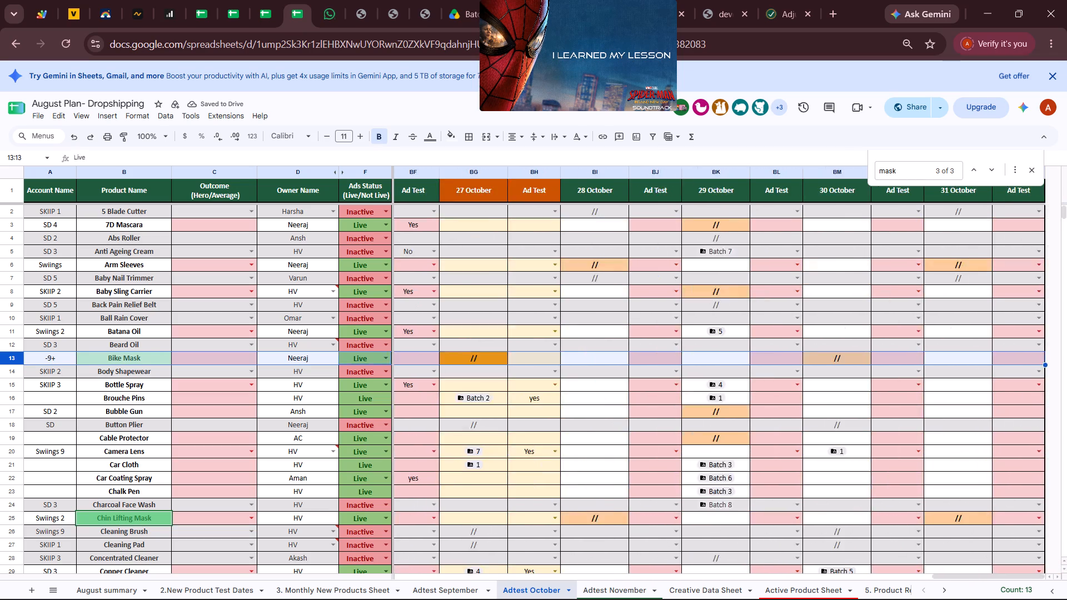
# Clear the search term mask from the sheet search.
pyautogui.scroll(1, 647, 159)
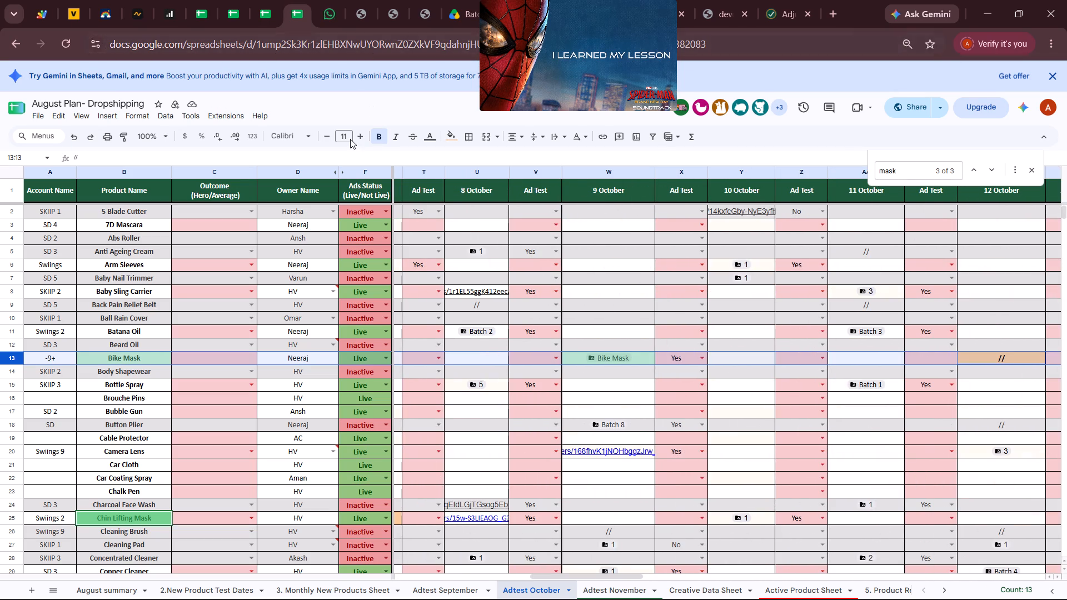
pyautogui.scroll(-2, 565, 257)
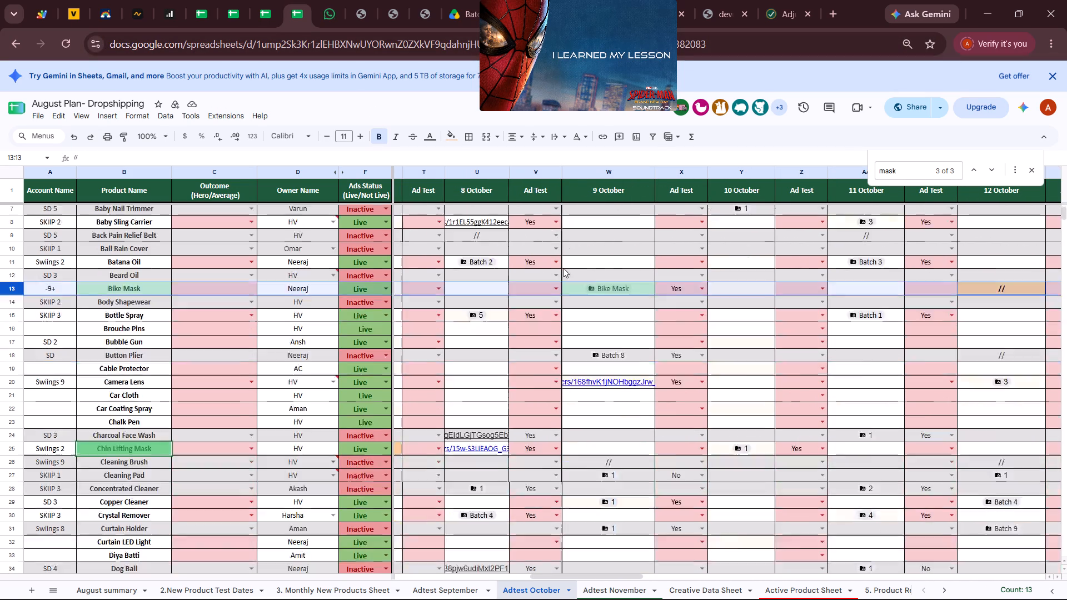
pyautogui.scroll(-2, 563, 268)
pyautogui.scroll(3, 571, 304)
pyautogui.scroll(-3, 615, 283)
pyautogui.scroll(3, 618, 266)
pyautogui.moveTo(919, 169); pyautogui.dragTo(855, 173)
pyautogui.press('BackSpace')
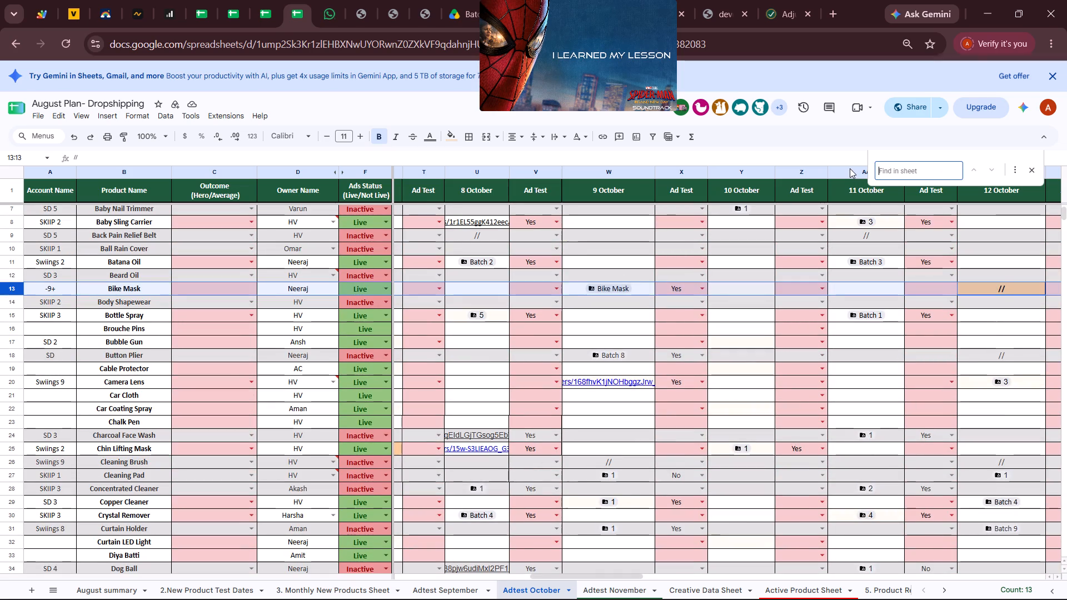
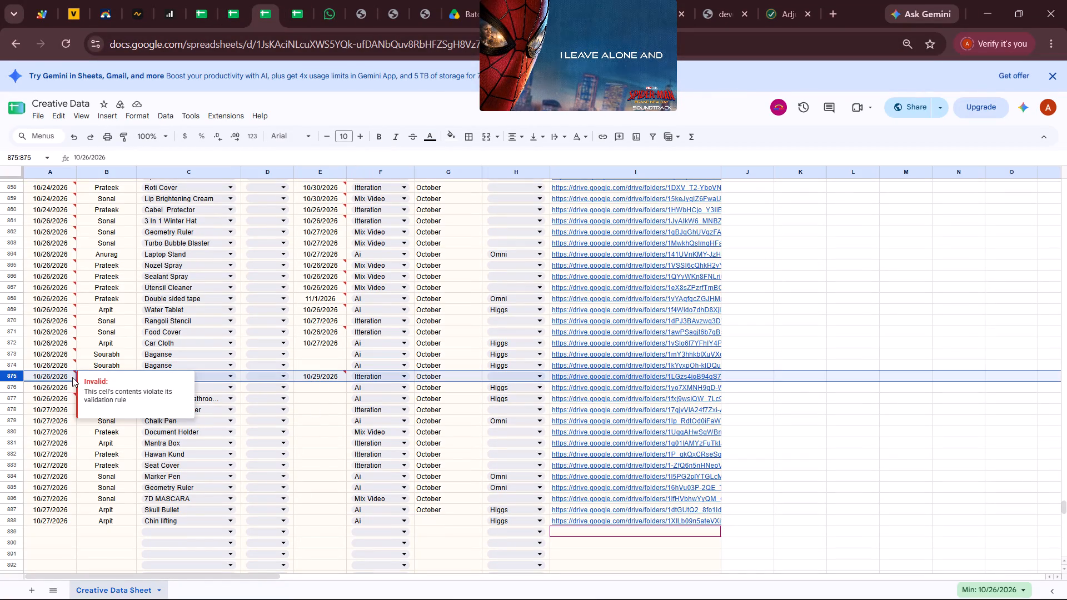
# Select the whole of row 876 in the Creative Data Sheet and examine its product, assignee and folder link entries.
pyautogui.click(5, 387)
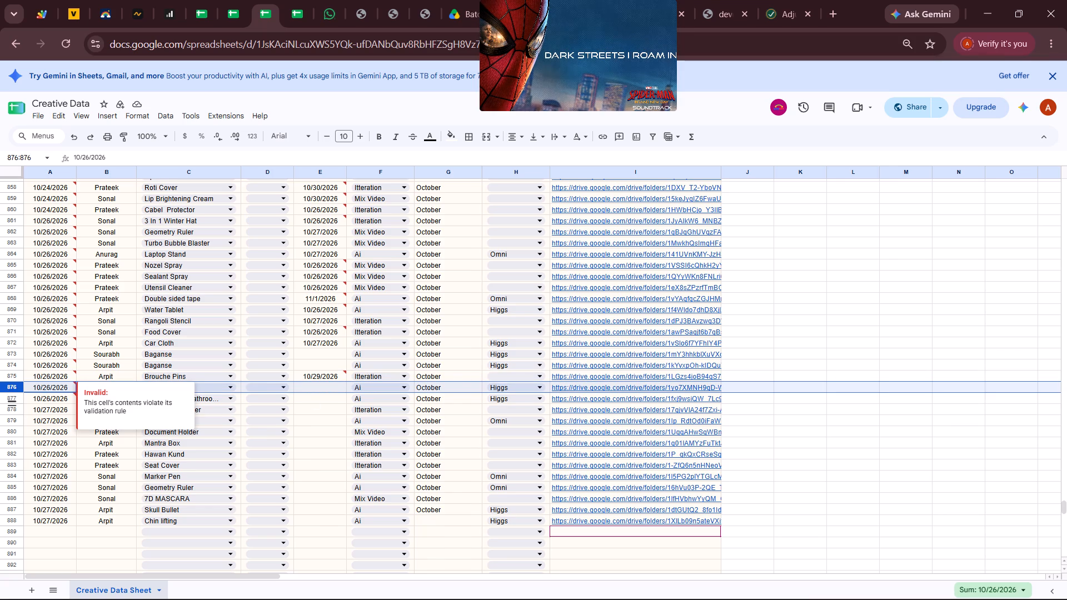
# In the Creative Data sheet, copy the Drive folder link from the Baby Sling Carrier row dated 10/27/2026.
pyautogui.click(11, 403)
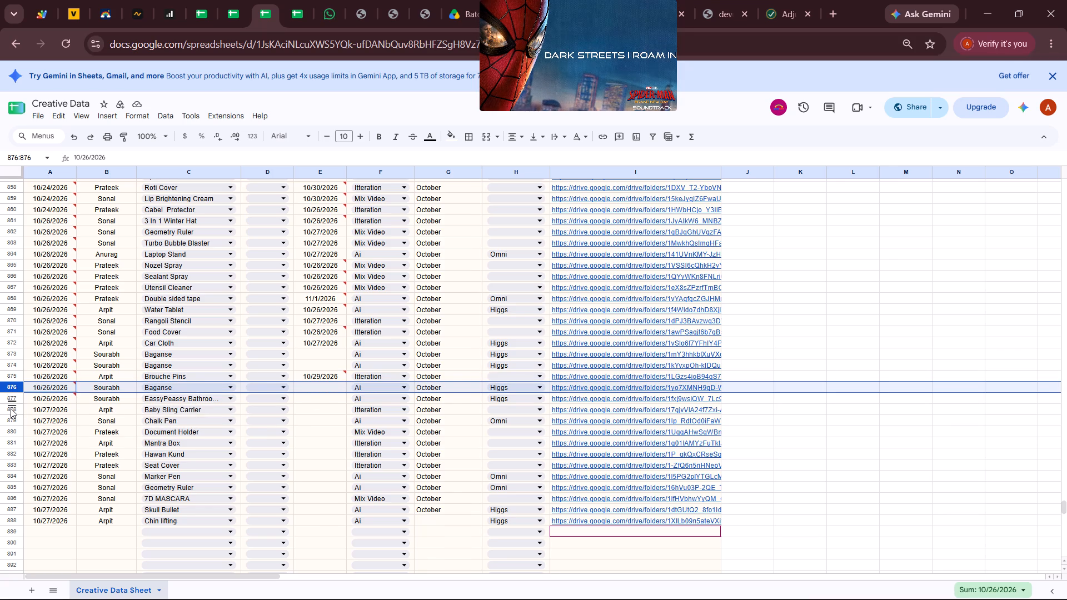
pyautogui.click(11, 408)
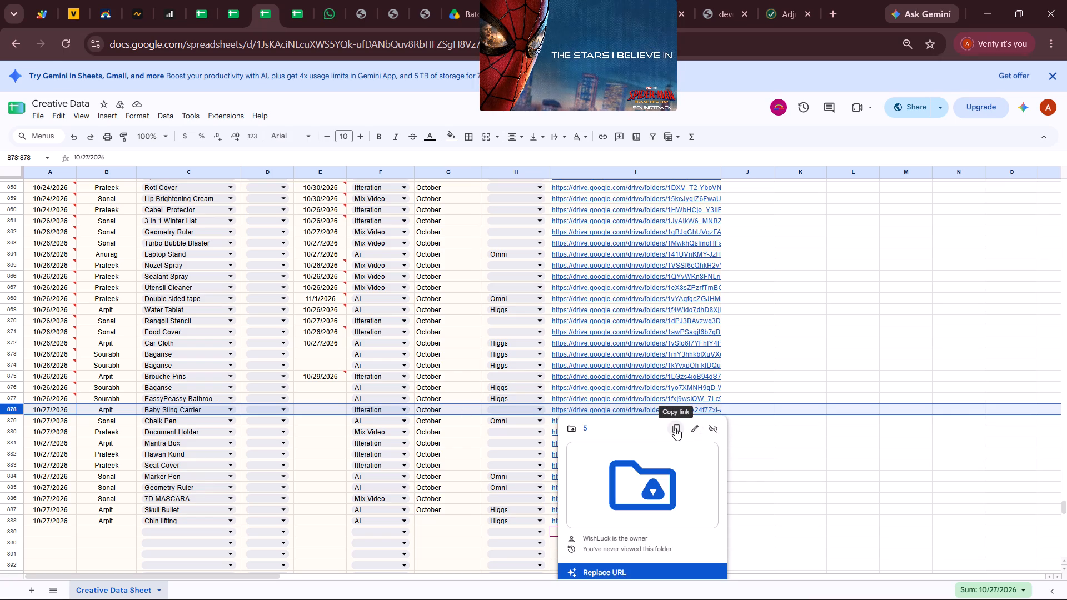
pyautogui.click(675, 428)
# Search the Adtest October sheet of August Plan- Dropshipping for baby and select the whole Baby Sling Carrier row.
pyautogui.click(287, 0)
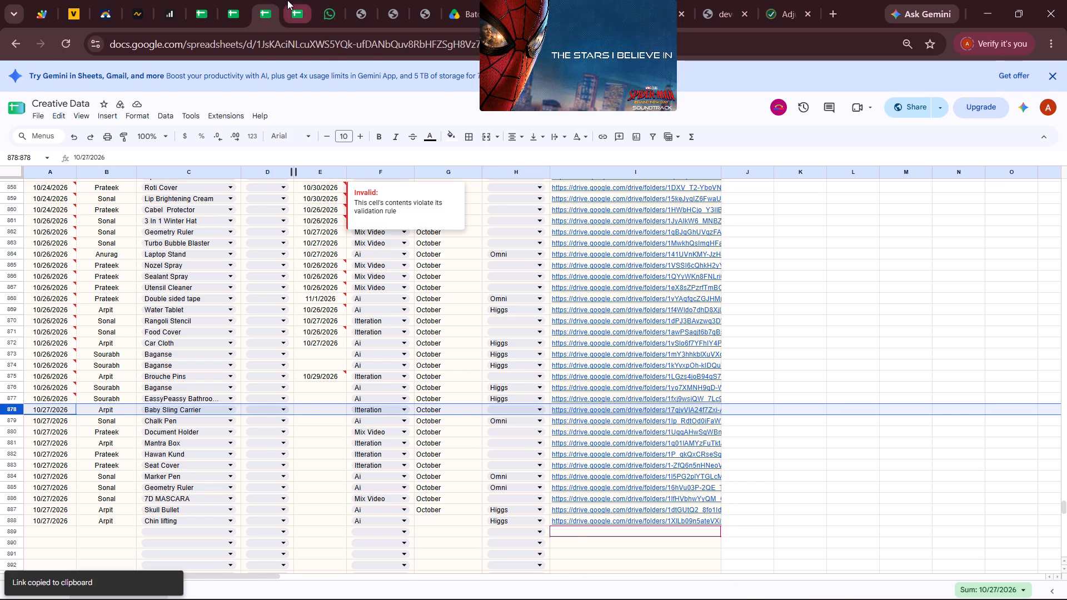
pyautogui.click(913, 167)
pyautogui.write('baby')
pyautogui.scroll(2, 232, 361)
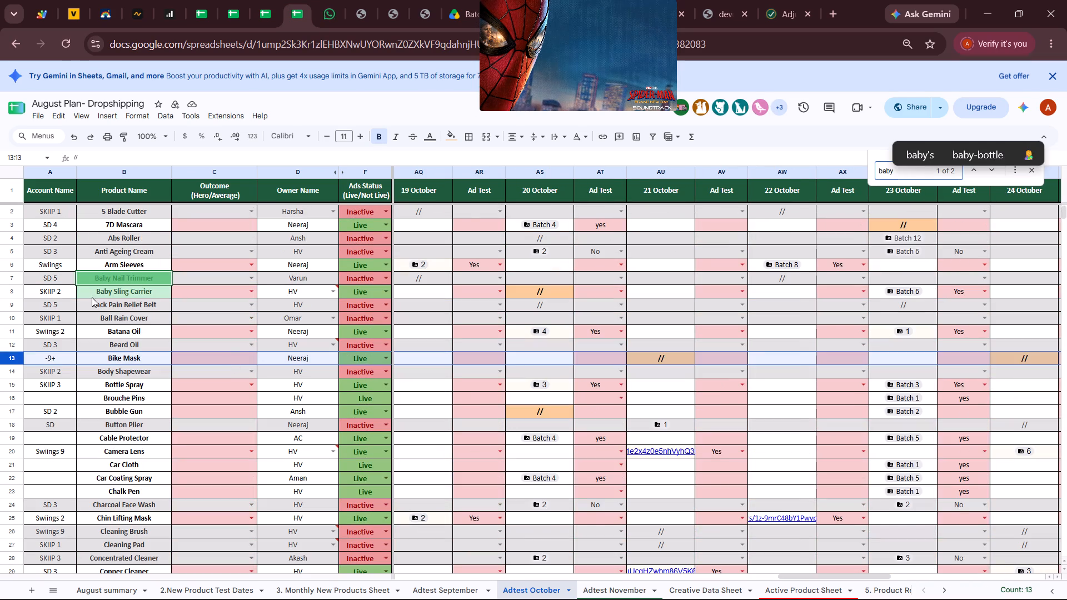
pyautogui.click(8, 294)
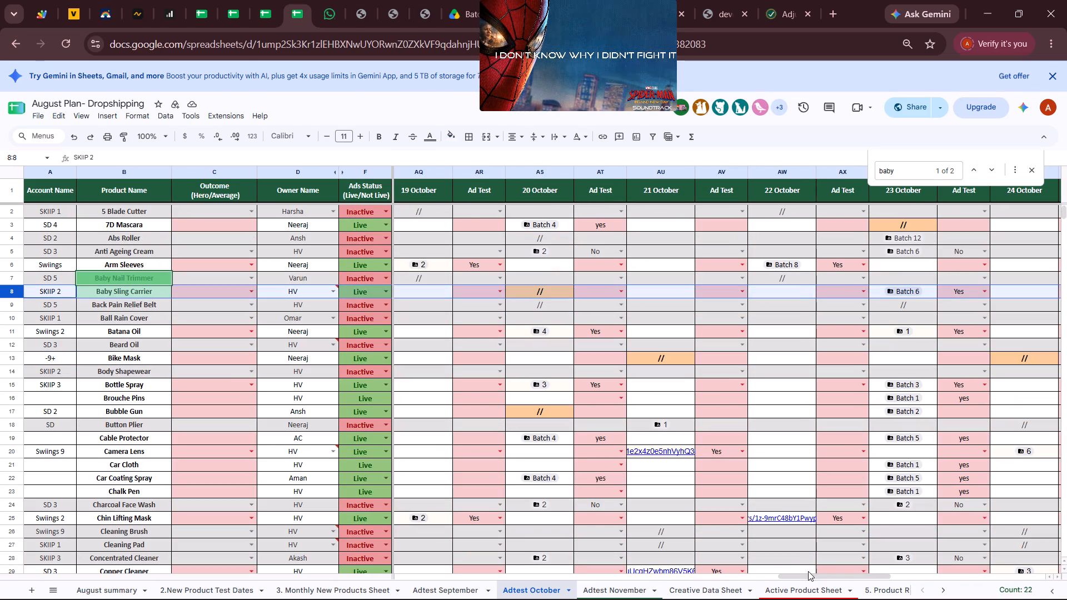
# Replace the // placeholder in Baby Sling Carrier's 29 October cell with the copied folder link, shown as the folder chip 5.
pyautogui.moveTo(810, 576); pyautogui.dragTo(891, 573)
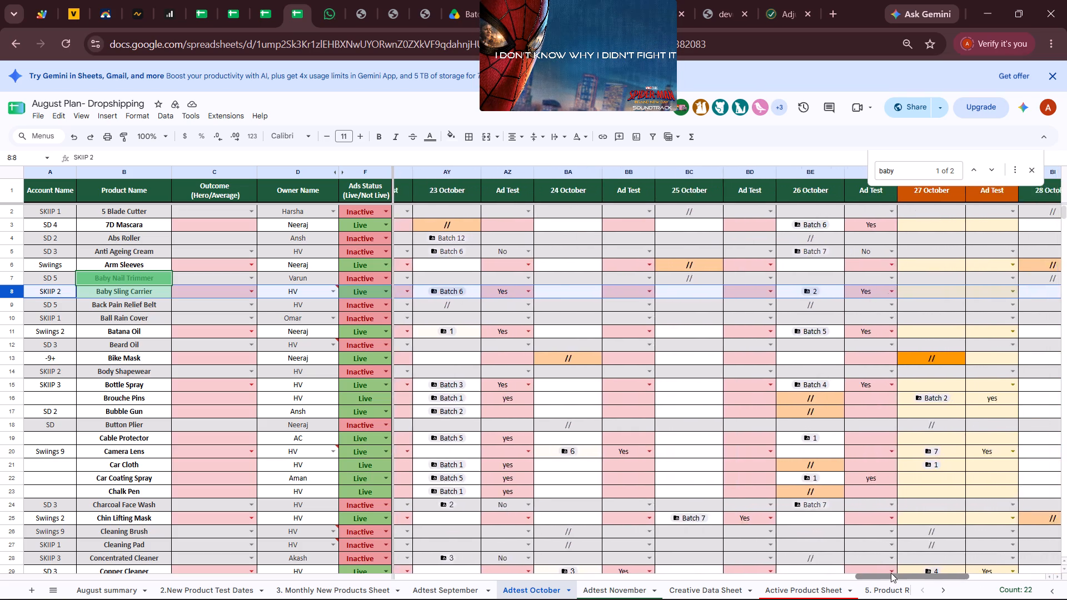
pyautogui.moveTo(891, 573); pyautogui.dragTo(948, 575)
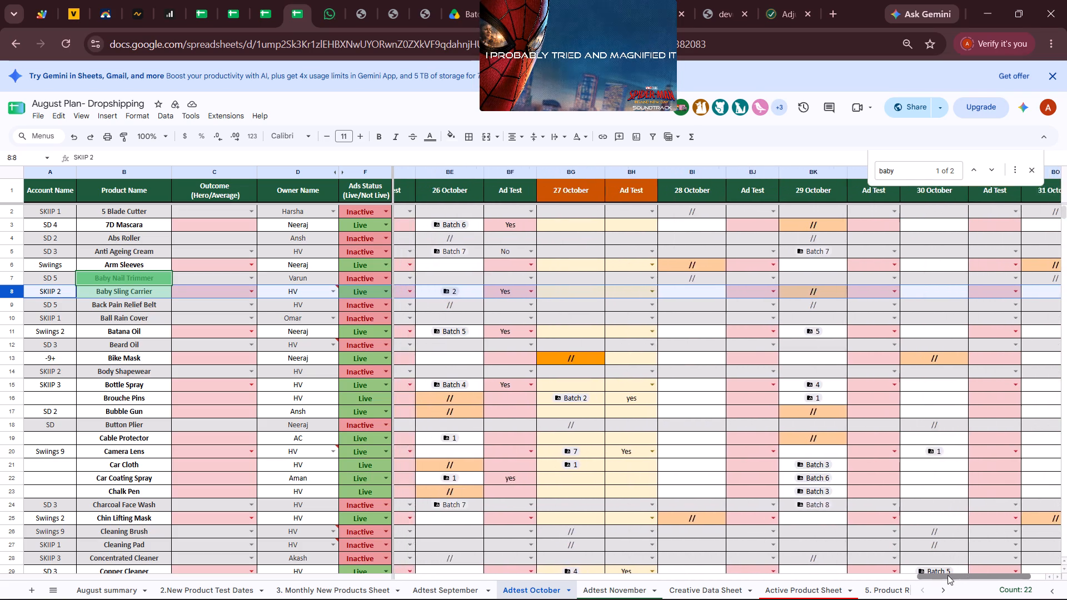
pyautogui.moveTo(948, 575); pyautogui.dragTo(950, 571)
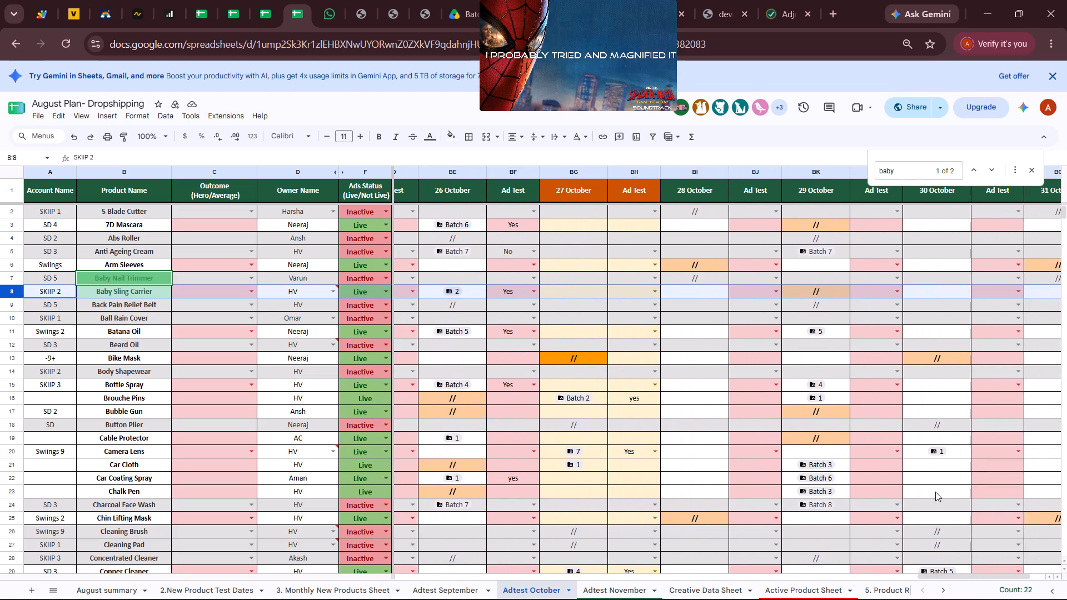
pyautogui.tripleClick(822, 289)
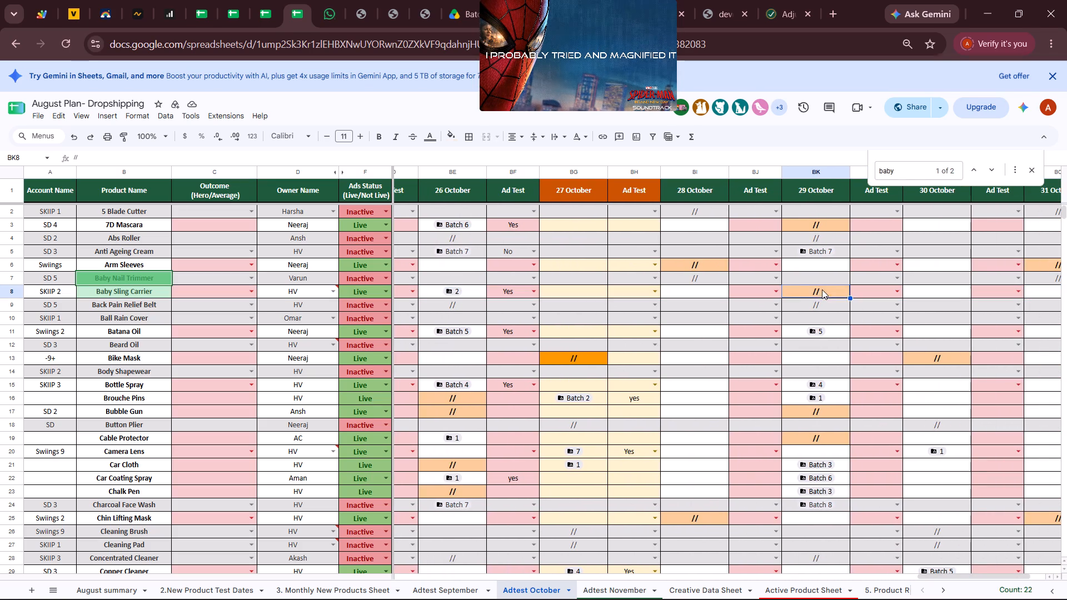
pyautogui.hotkey('ctrl', 'v')
pyautogui.press('Tab')
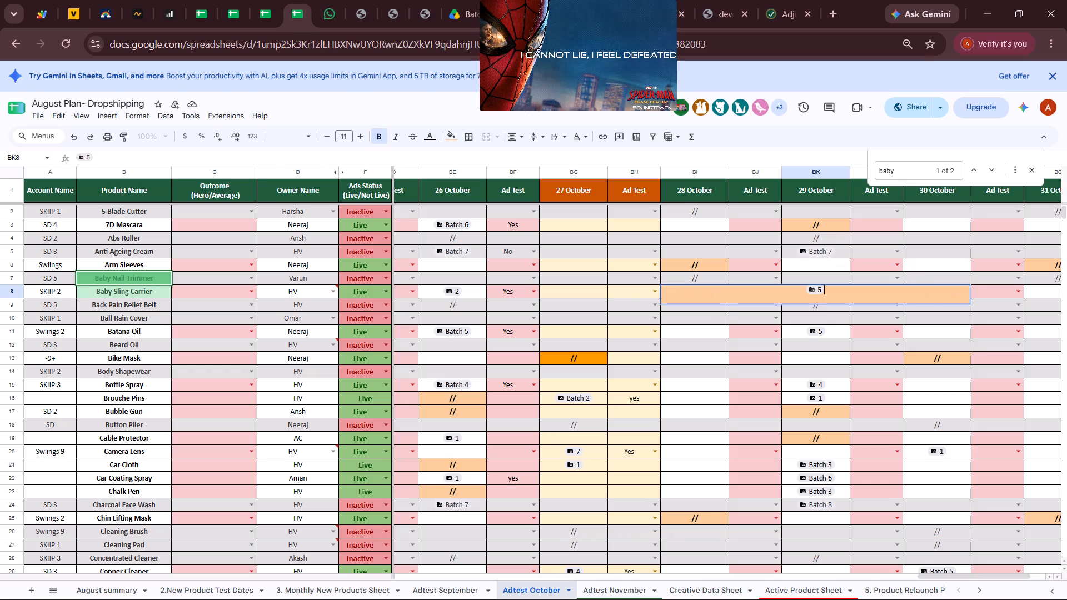
# Recheck the Baby Sling Carrier row's late October entries against its row in the Creative Data sheet.
pyautogui.click(631, 294)
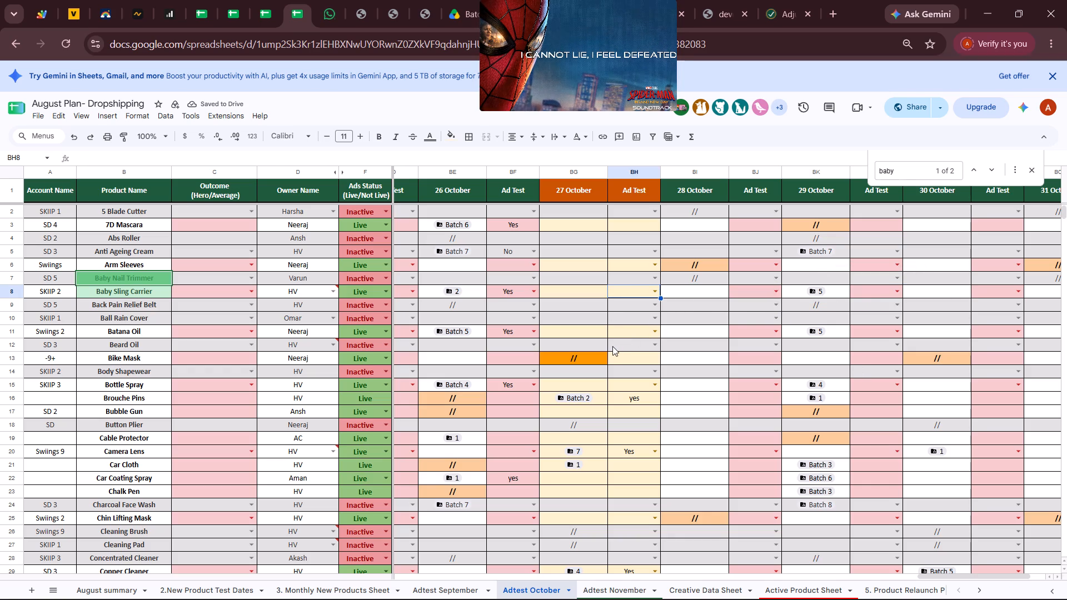
pyautogui.scroll(-4, 715, 403)
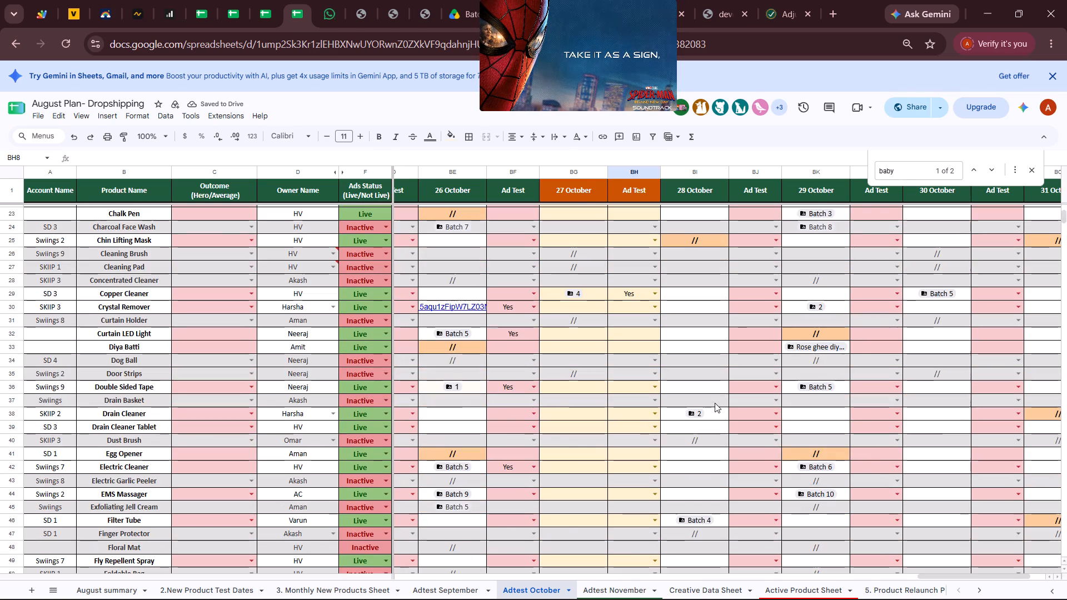
pyautogui.scroll(7, 714, 399)
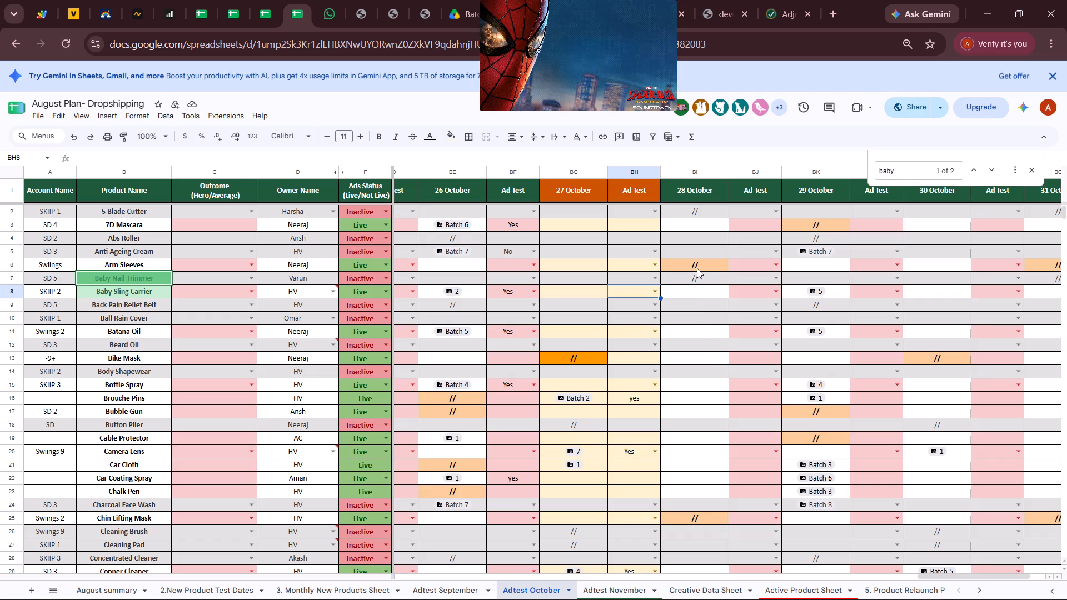
pyautogui.click(274, 13)
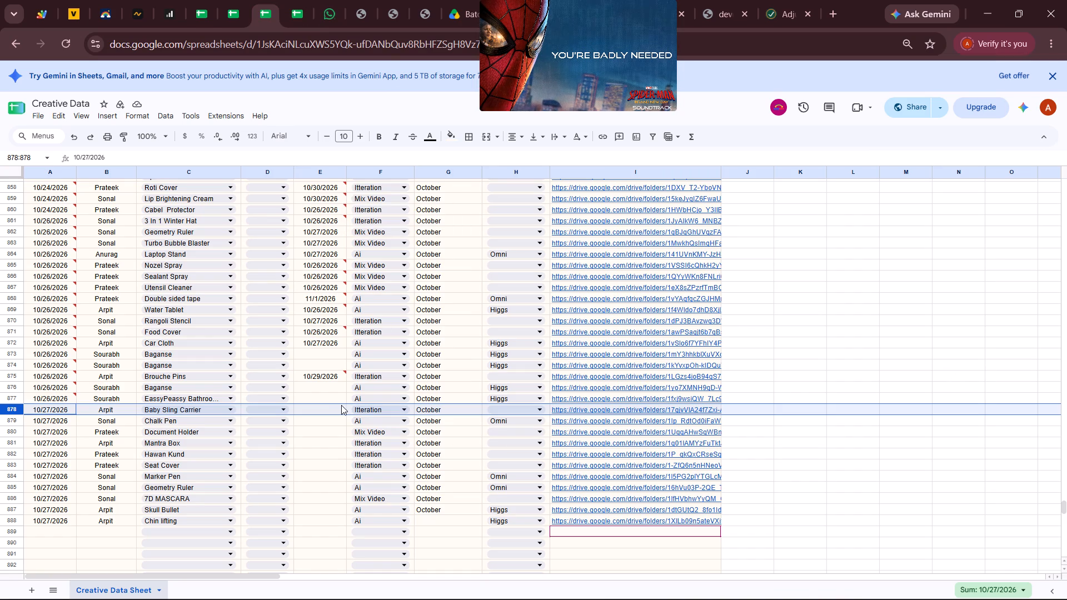
pyautogui.click(303, 7)
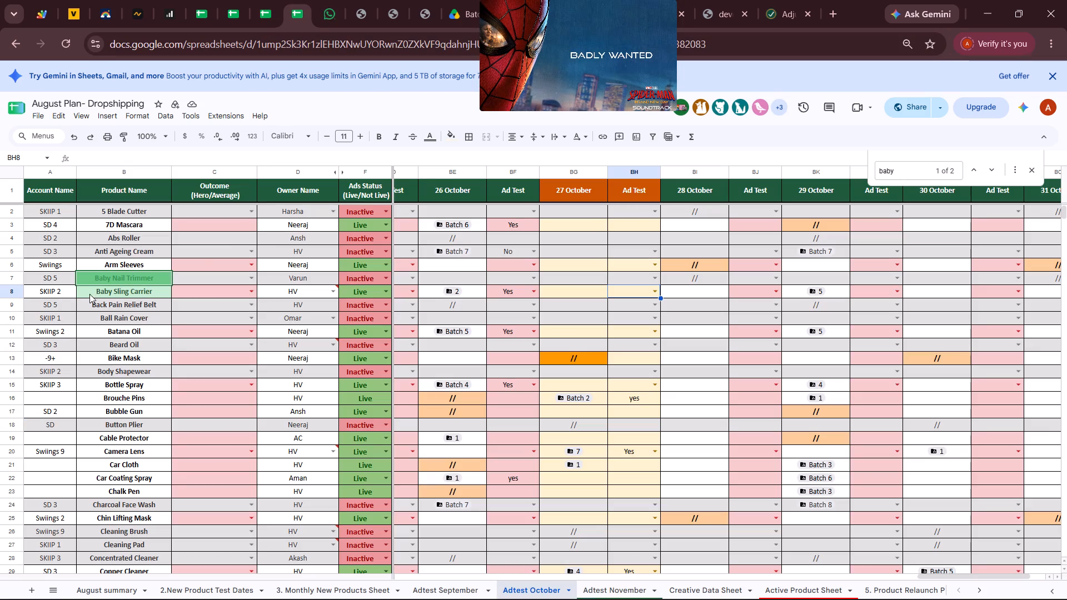
pyautogui.scroll(4, 146, 306)
pyautogui.scroll(-4, 144, 294)
pyautogui.scroll(5, 144, 292)
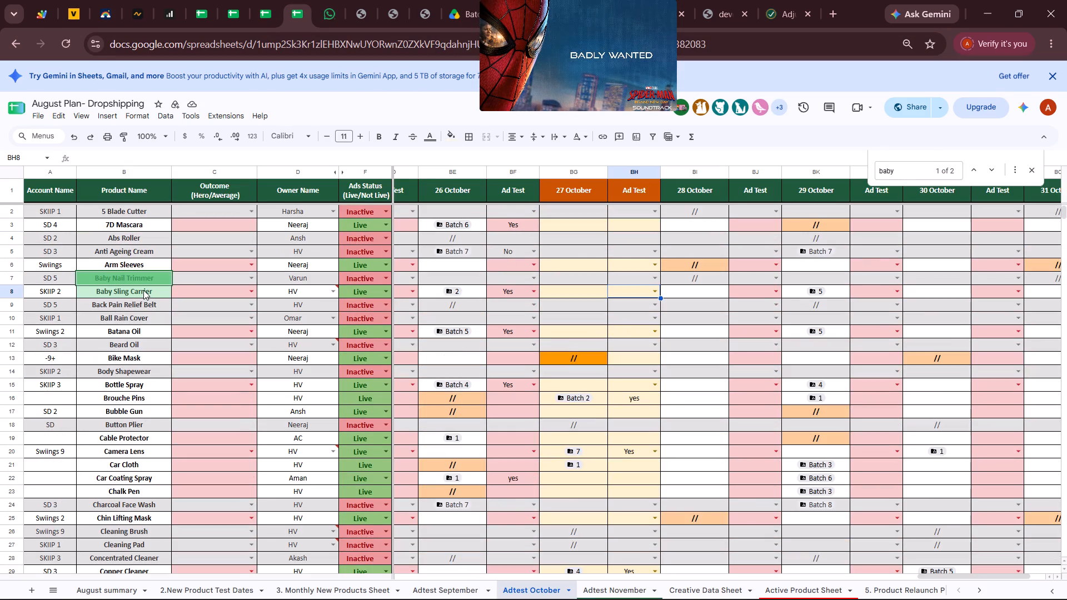
pyautogui.click(18, 292)
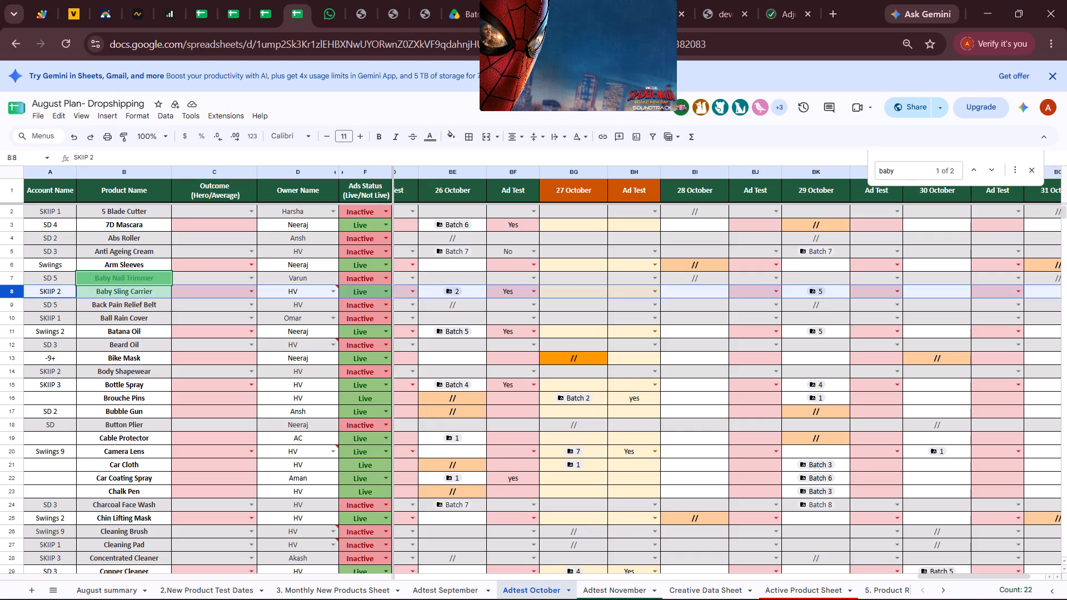
# In the Creative Data sheet, set the empty column E date of the Baby Sling Carrier row to 10/29/2026.
pyautogui.click(276, 17)
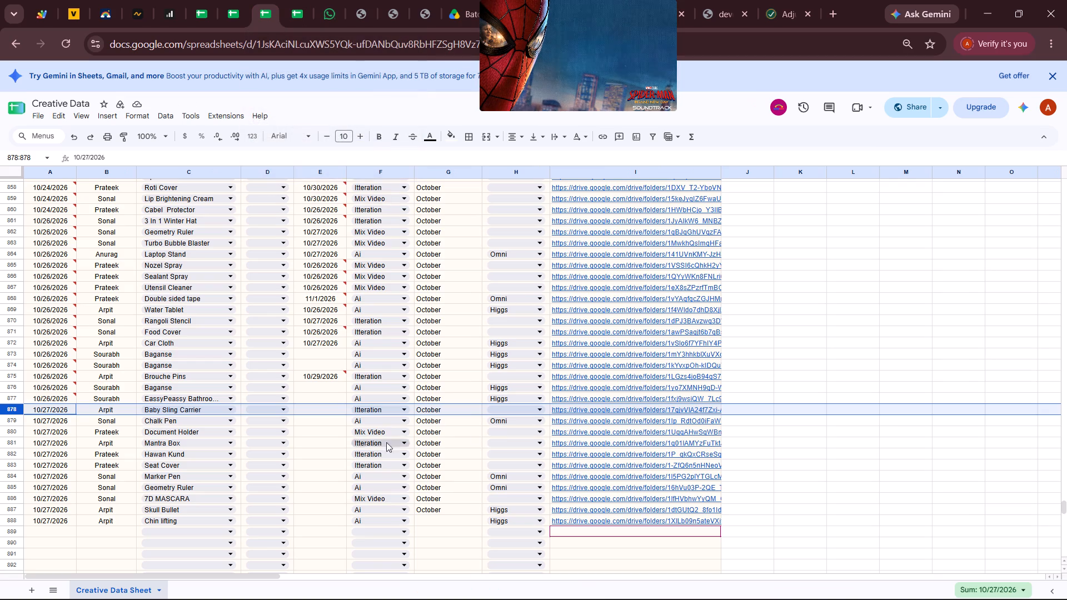
pyautogui.doubleClick(316, 407)
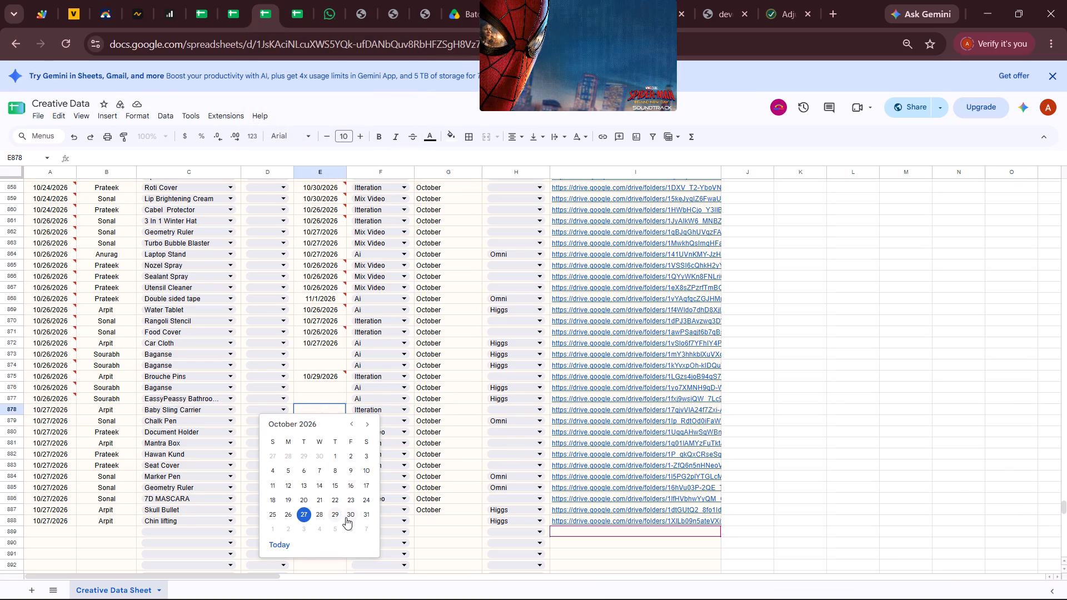
pyautogui.click(340, 517)
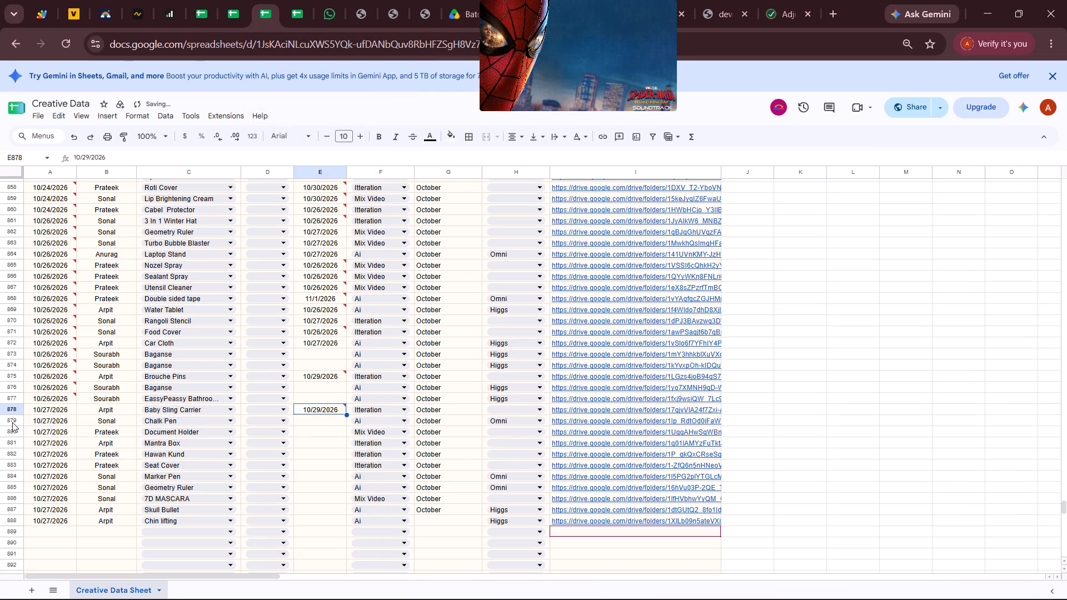
# Copy the Drive folder link from the Chalk Pen row dated 10/27/2026 in the Creative Data sheet.
pyautogui.click(12, 422)
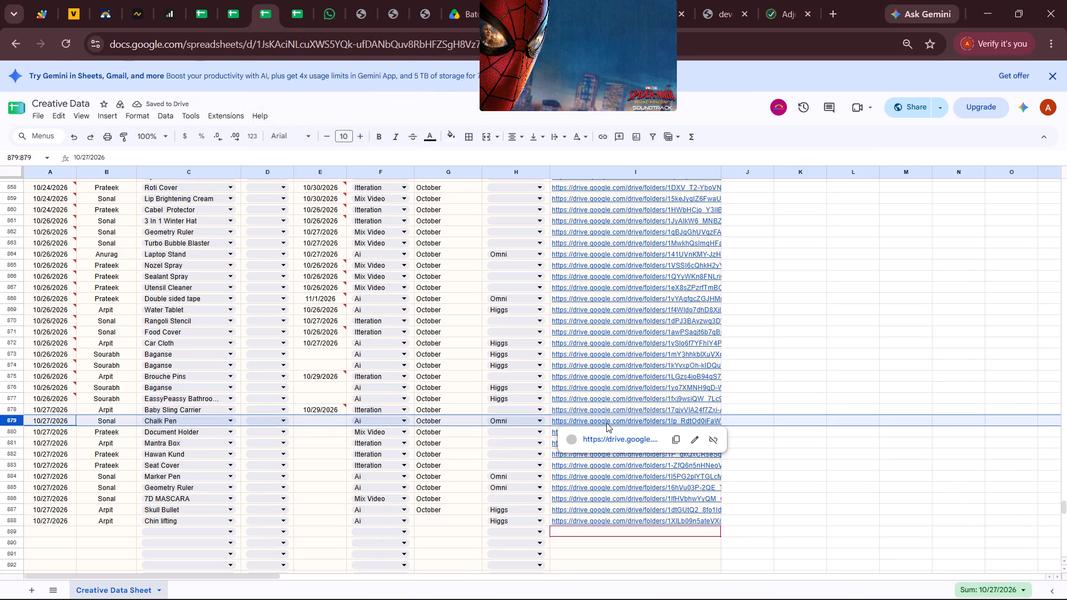
pyautogui.click(676, 441)
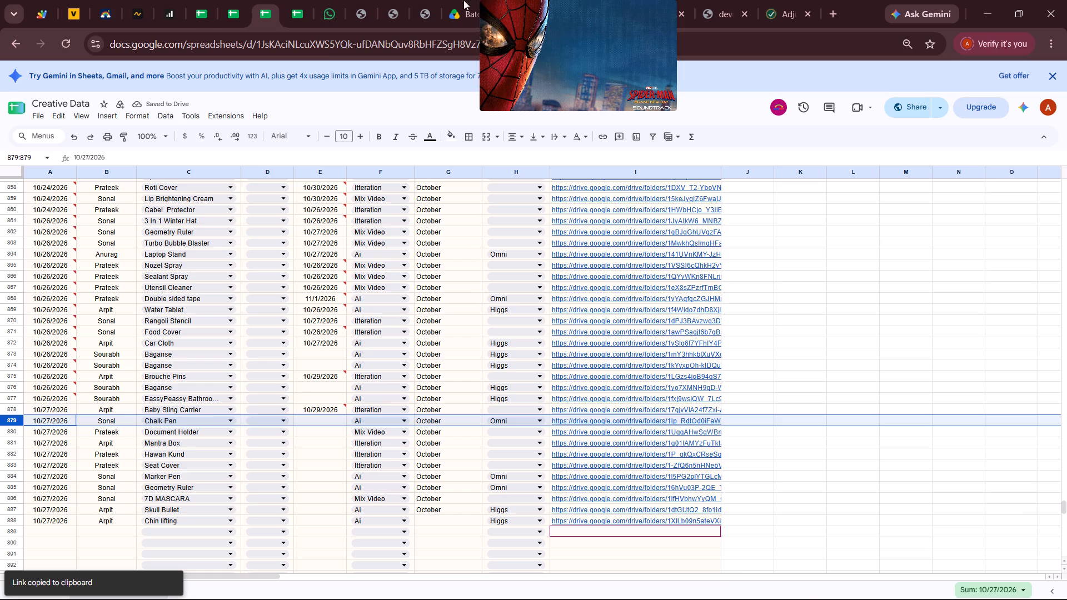
# Search the Adtest October sheet for chal in place of baby and select the whole Chalk Pen row.
pyautogui.click(302, 5)
pyautogui.moveTo(906, 167); pyautogui.dragTo(800, 168)
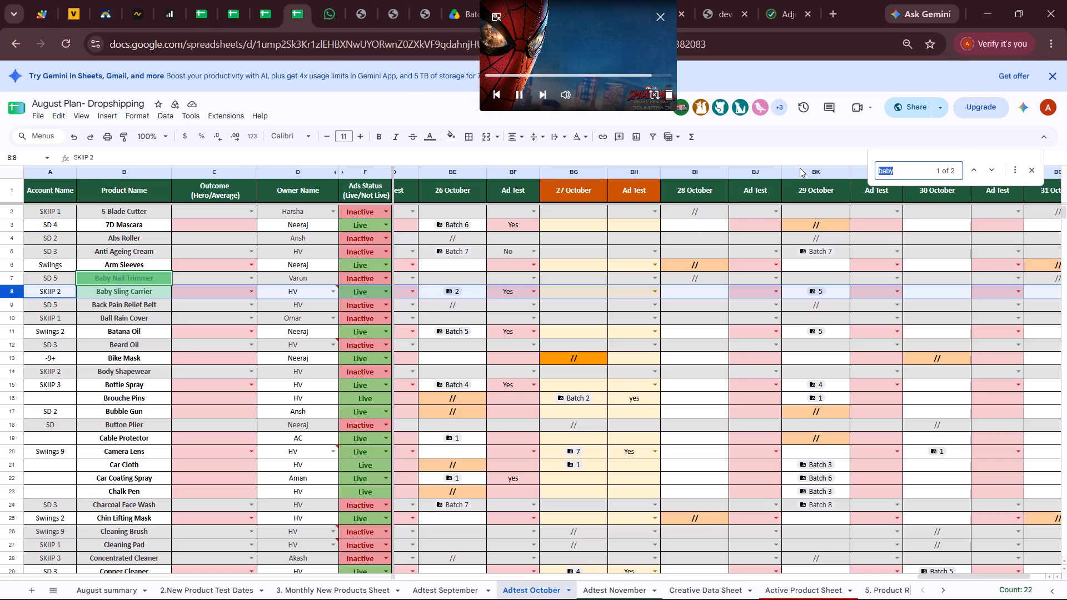
pyautogui.press('BackSpace')
pyautogui.write('chal')
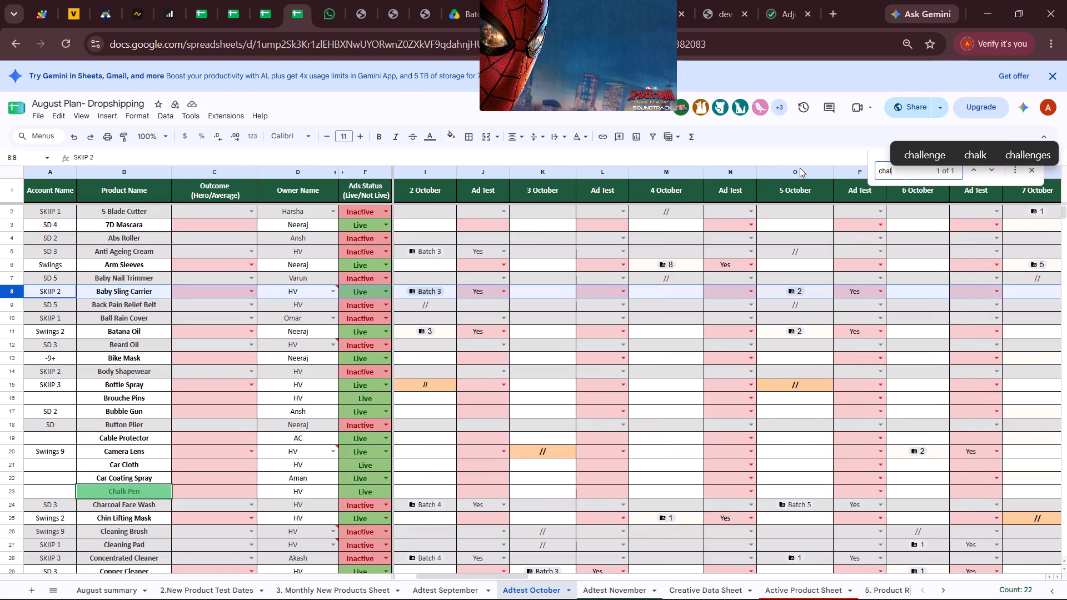
pyautogui.click(11, 491)
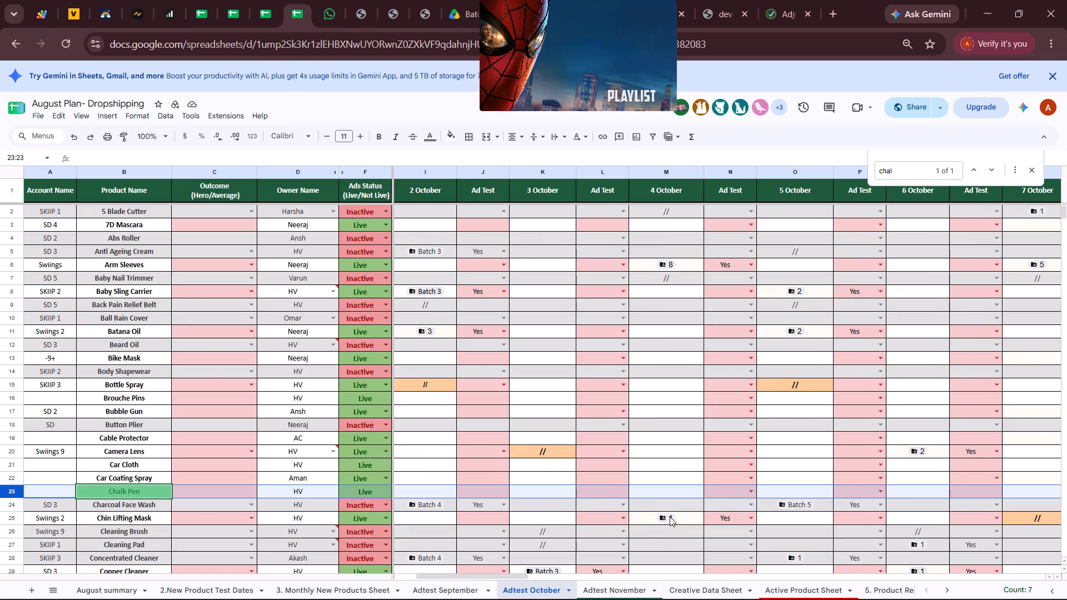
# Examine the Chalk Pen row's entries from 25 to 31 October in the Adtest October sheet for an open test slot.
pyautogui.moveTo(519, 576); pyautogui.dragTo(576, 573)
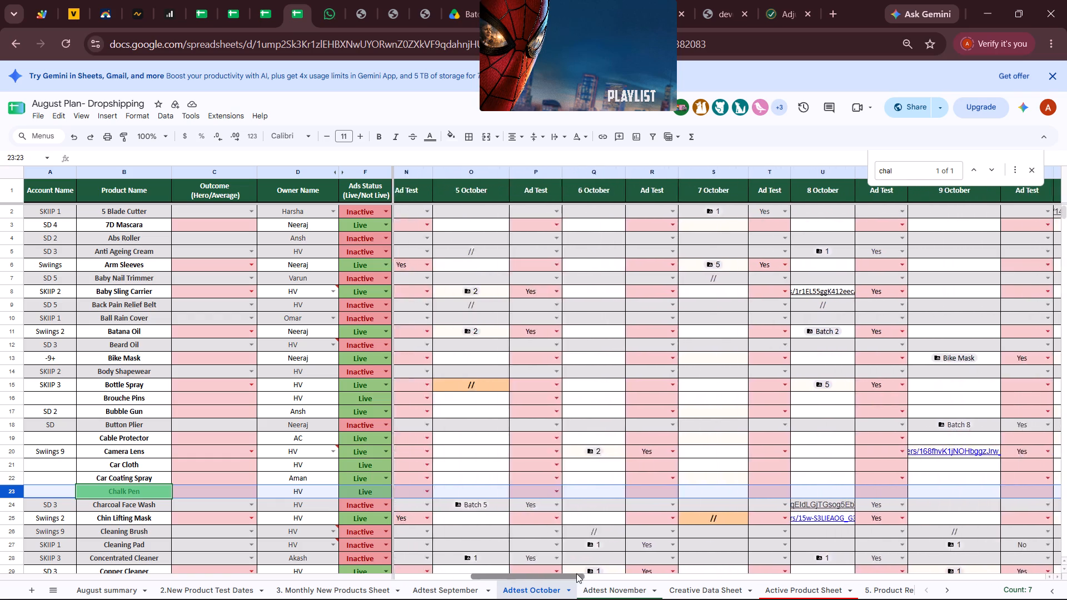
pyautogui.moveTo(576, 573); pyautogui.dragTo(747, 571)
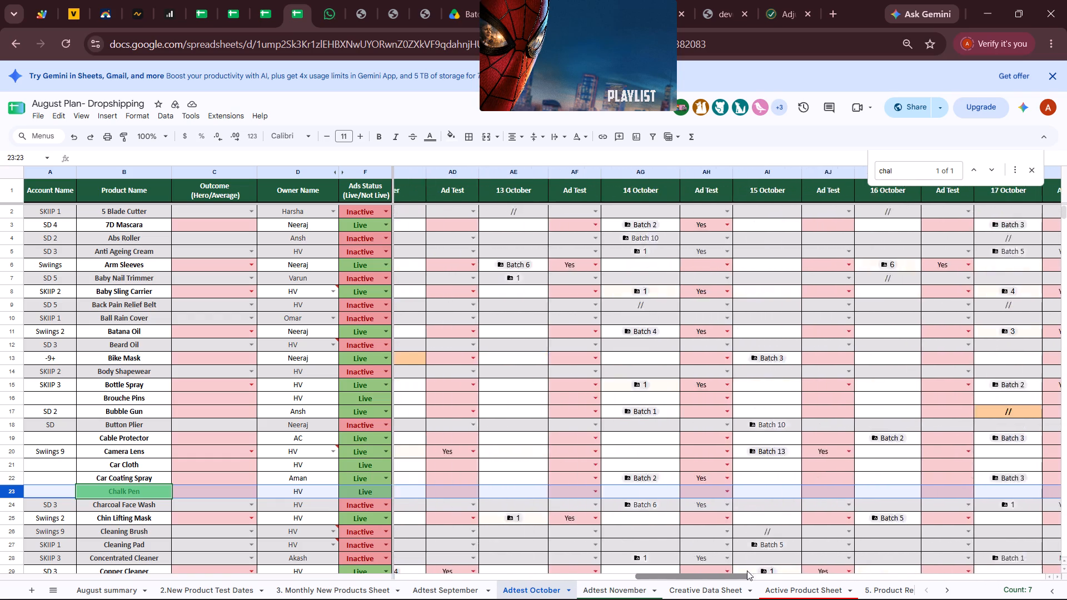
pyautogui.moveTo(747, 571); pyautogui.dragTo(972, 548)
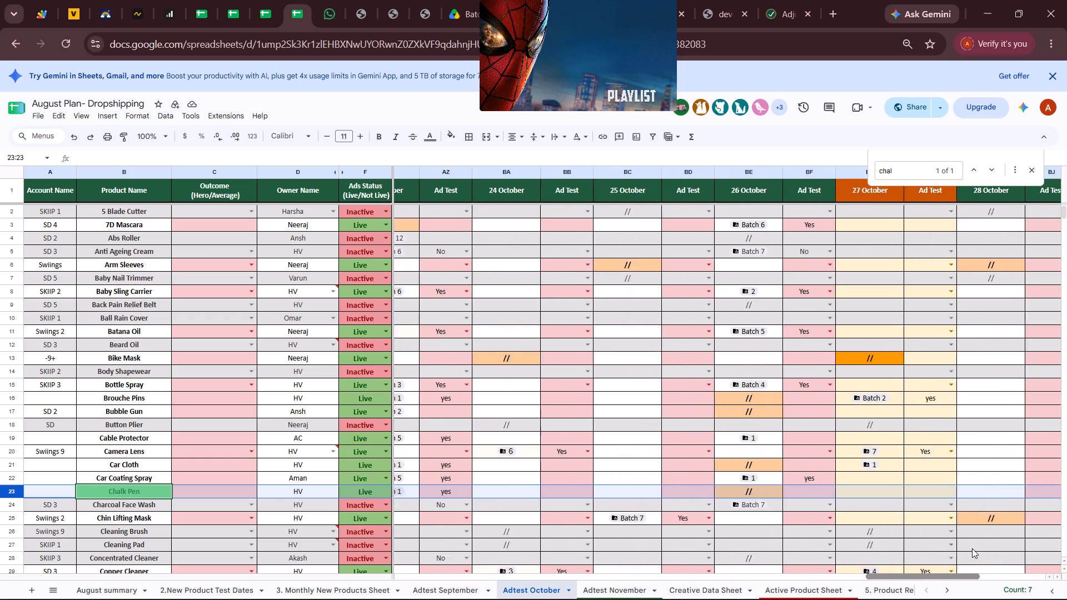
pyautogui.moveTo(972, 548); pyautogui.dragTo(1038, 537)
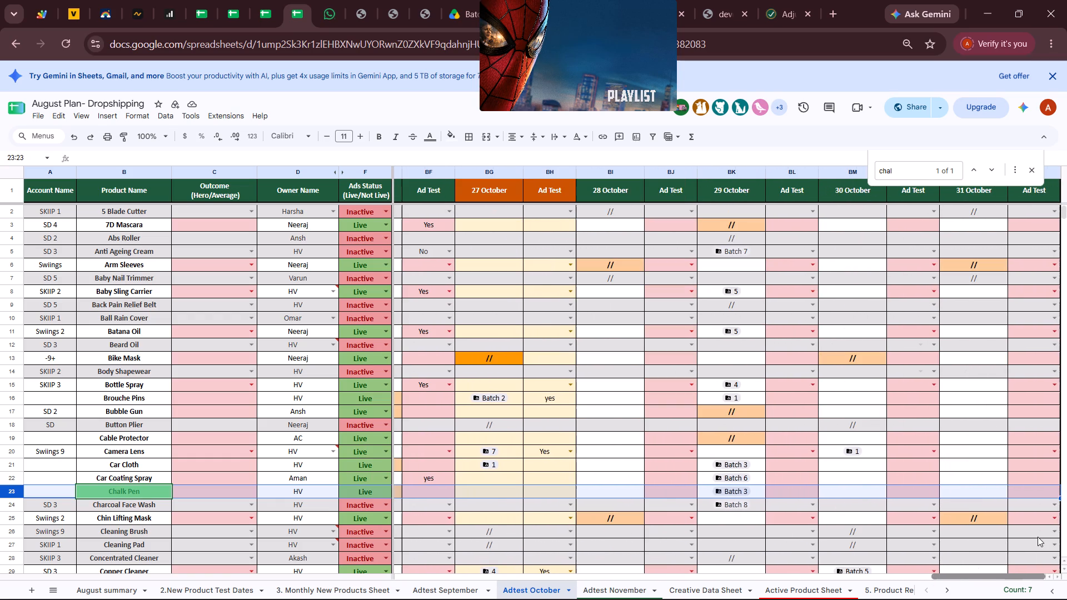
pyautogui.moveTo(1038, 537); pyautogui.dragTo(1015, 536)
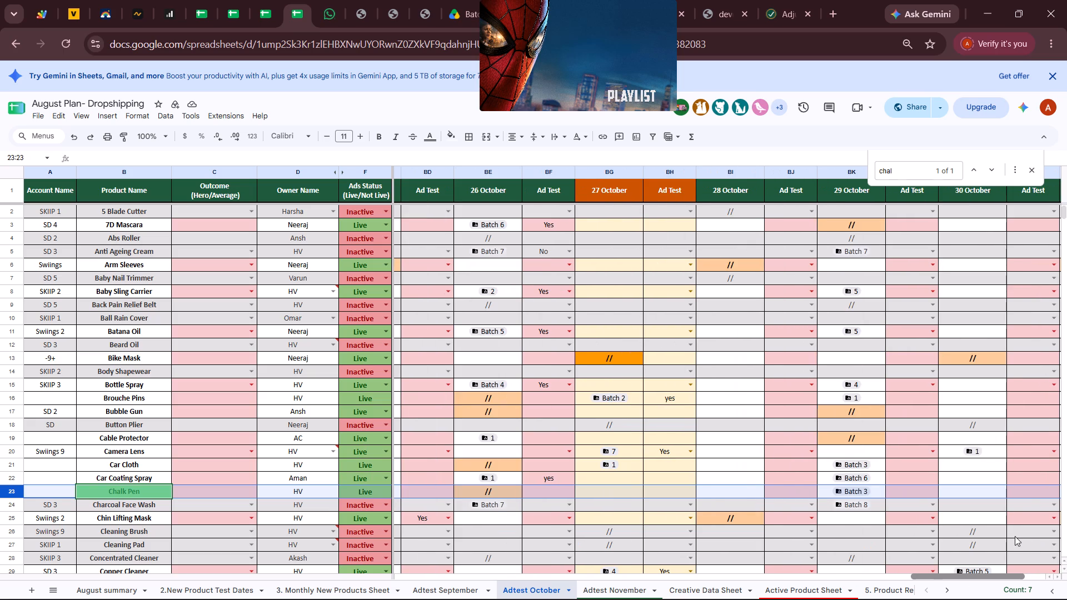
pyautogui.moveTo(1015, 536); pyautogui.dragTo(1030, 532)
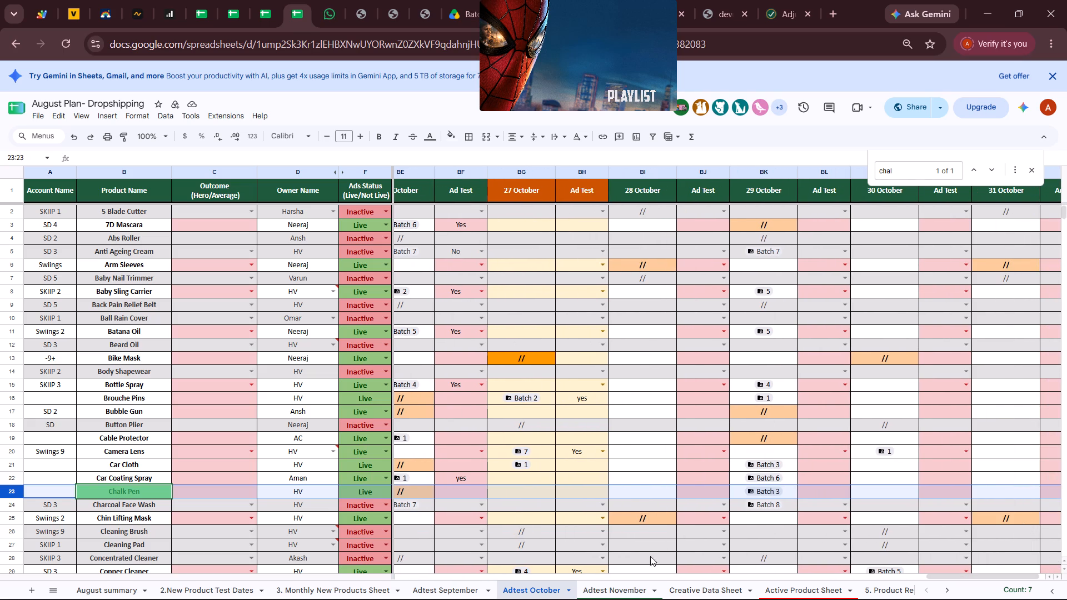
pyautogui.moveTo(946, 577); pyautogui.dragTo(929, 584)
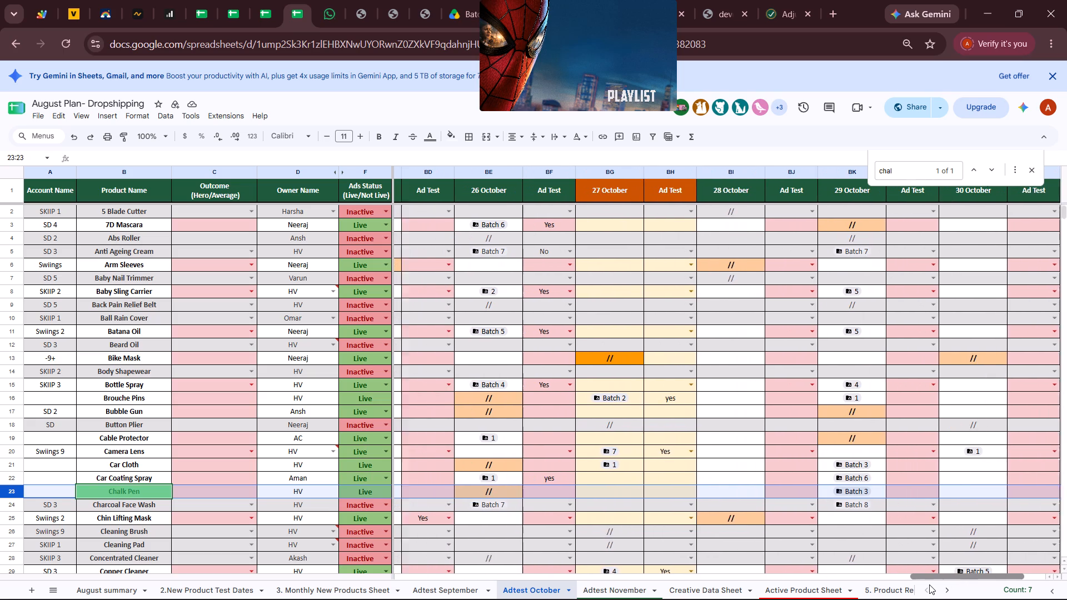
pyautogui.moveTo(929, 584); pyautogui.dragTo(923, 587)
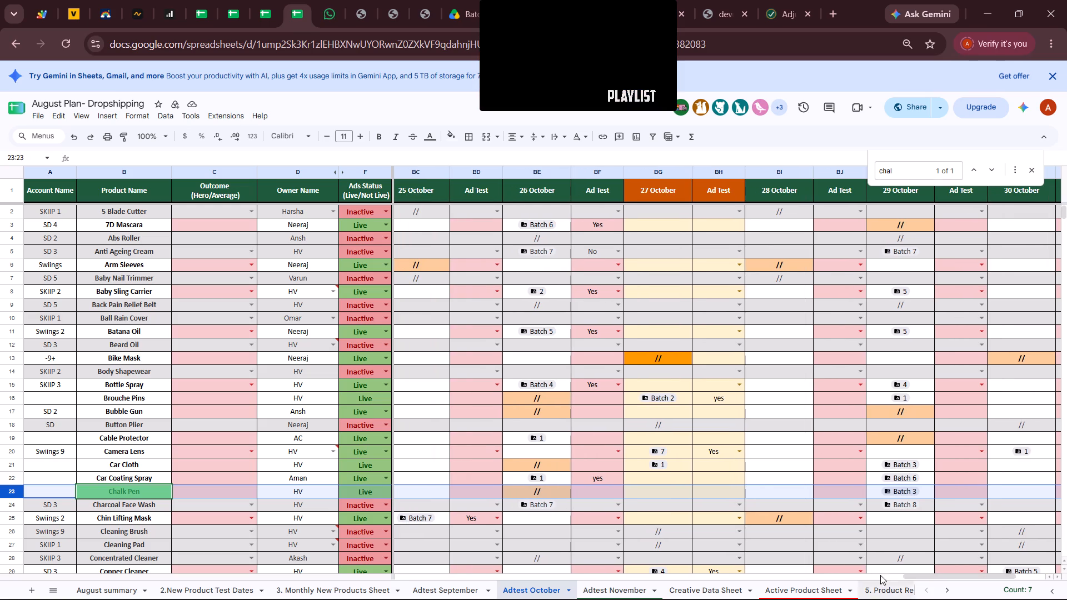
pyautogui.scroll(-2, 712, 427)
pyautogui.scroll(2, 712, 427)
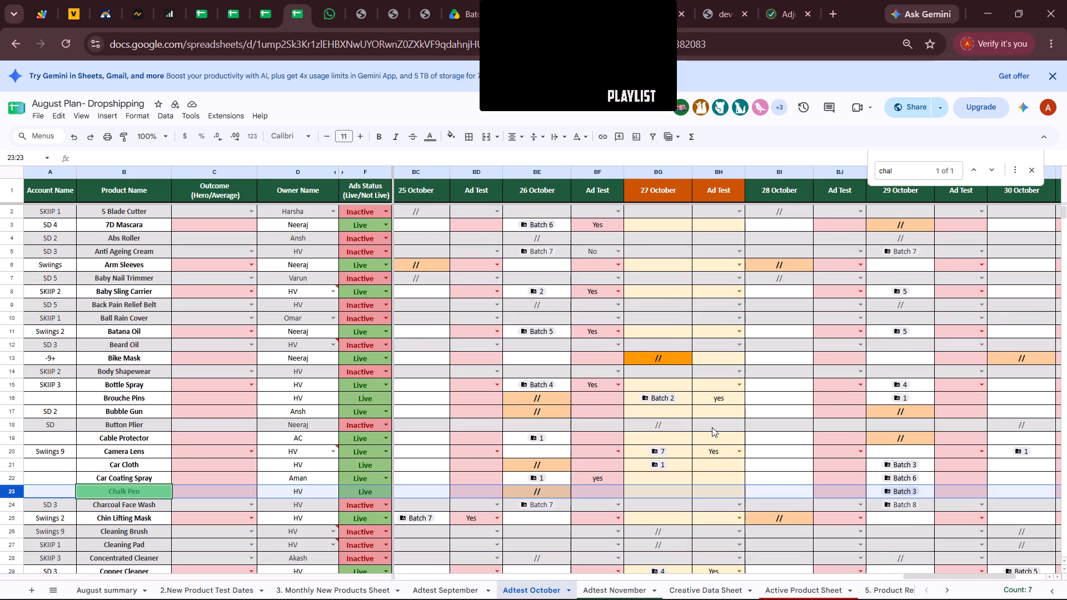
pyautogui.scroll(2, 712, 427)
pyautogui.moveTo(933, 577); pyautogui.dragTo(939, 577)
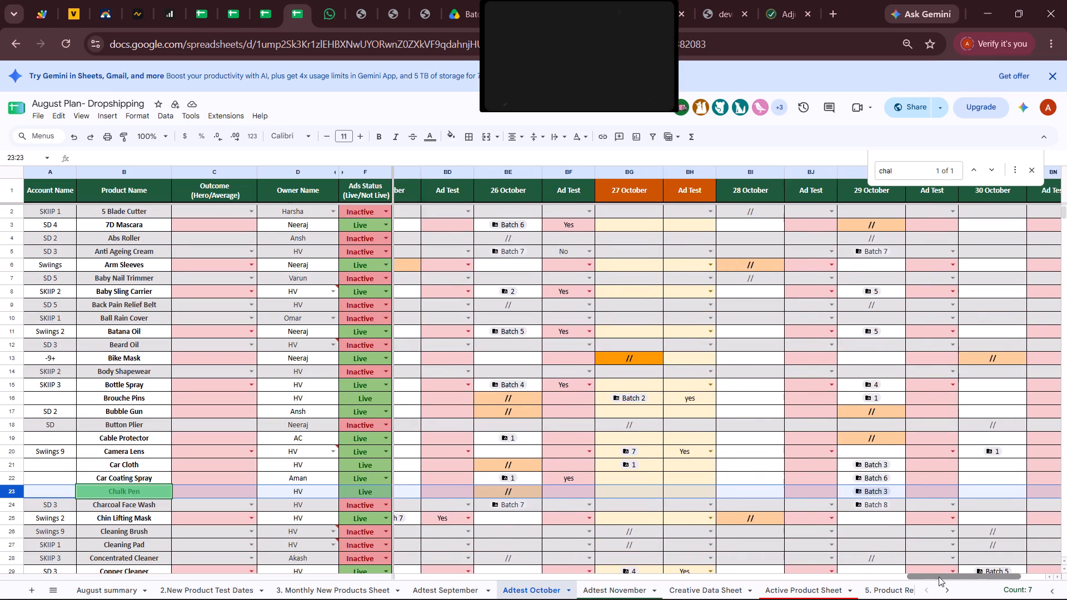
pyautogui.moveTo(939, 577); pyautogui.dragTo(985, 577)
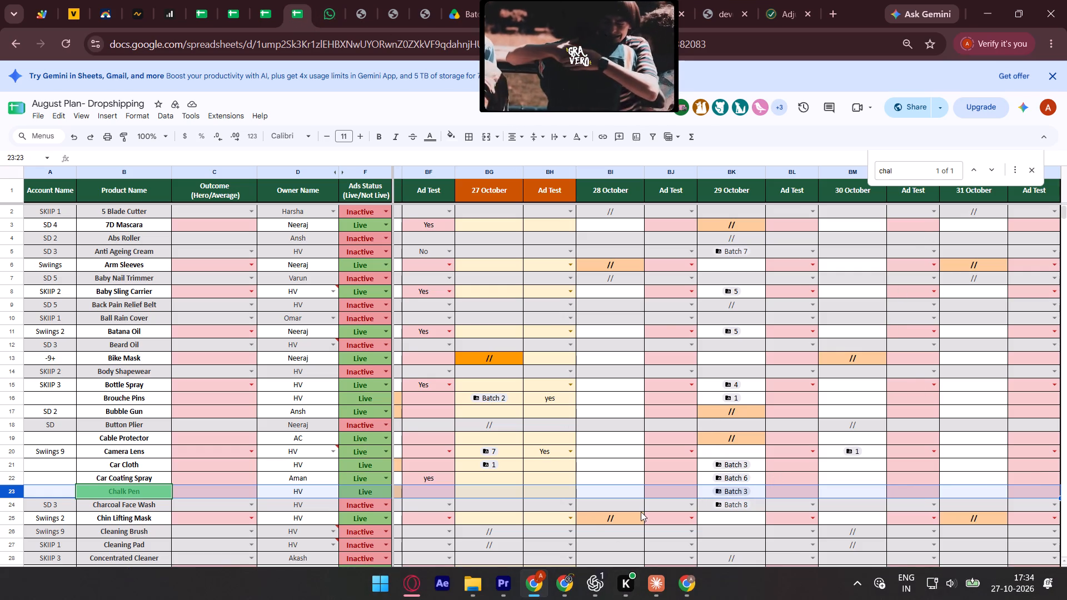
# In the Adtest November sheet, paste the copied Drive folder link into the Chalk Pen row's 3 November cell as a folder chip.
pyautogui.click(621, 587)
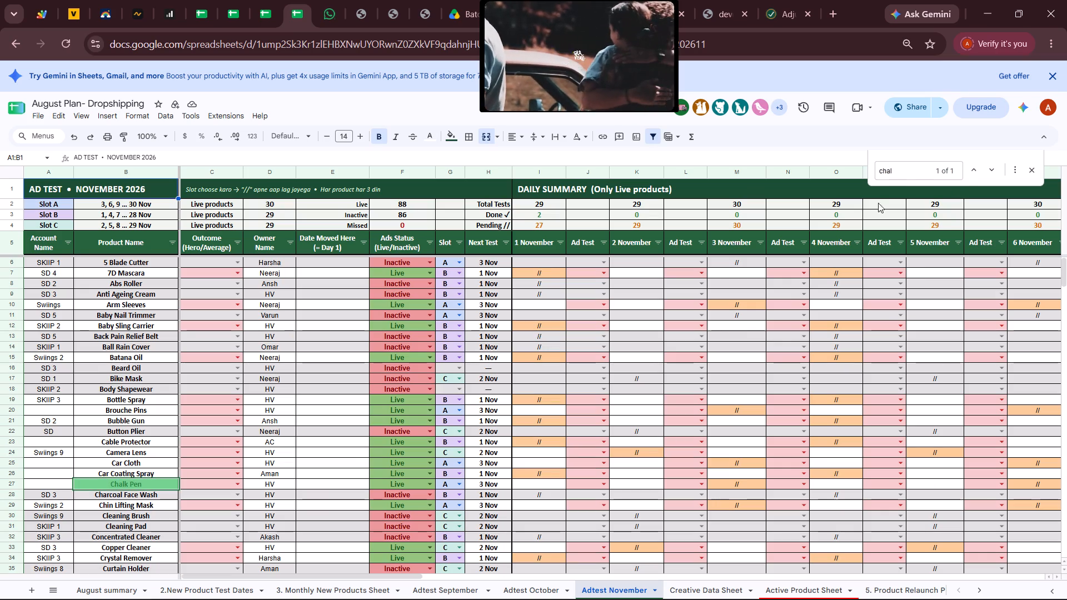
pyautogui.click(17, 486)
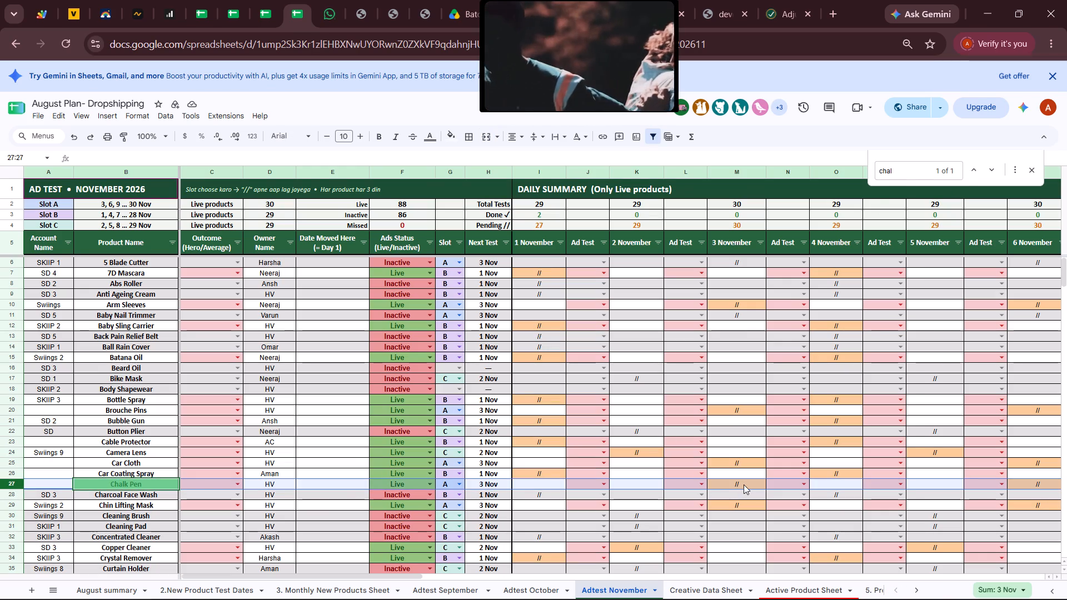
pyautogui.doubleClick(743, 482)
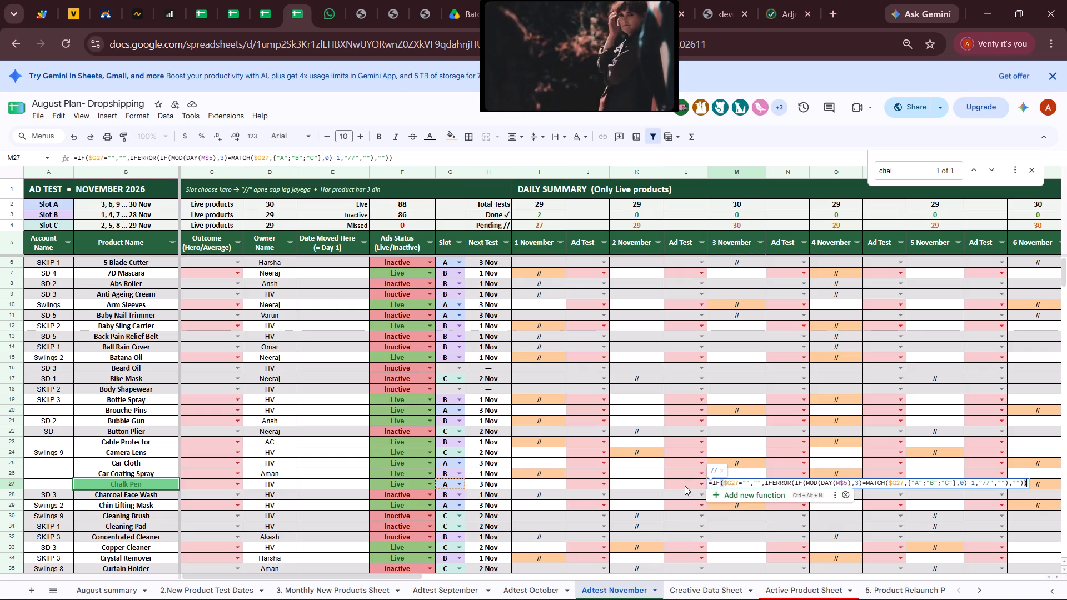
pyautogui.click(684, 485)
pyautogui.click(756, 483)
pyautogui.hotkey('ctrl', 'v')
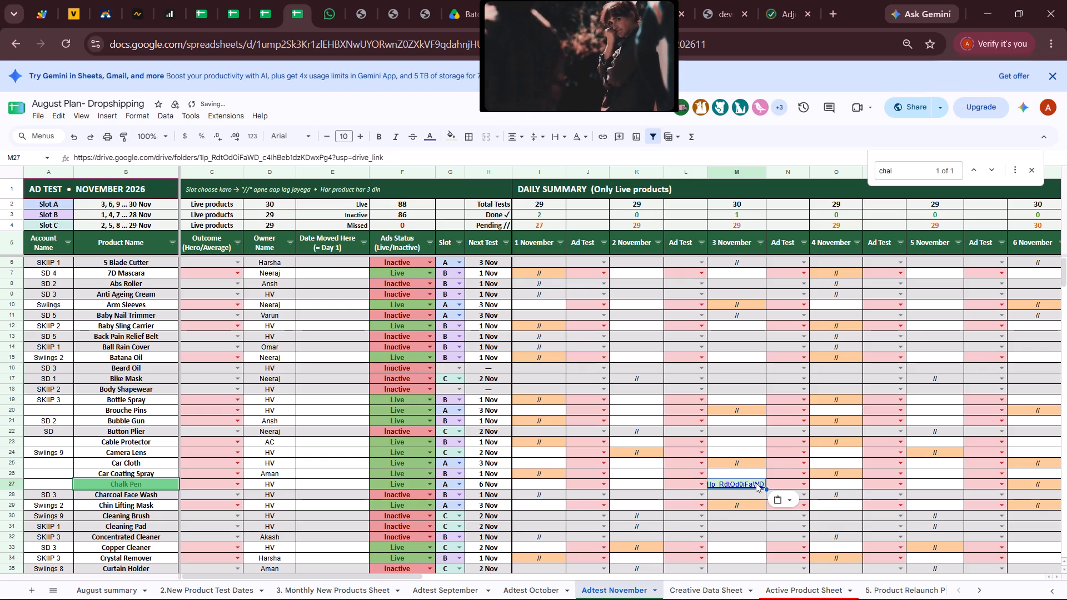
pyautogui.press('Tab')
pyautogui.click(633, 484)
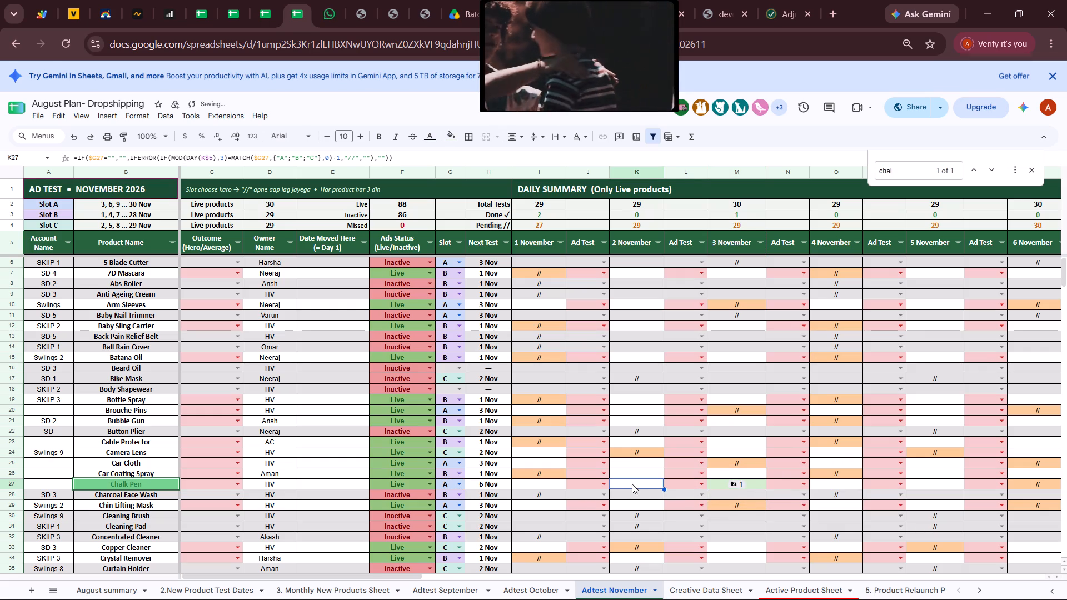
pyautogui.click(762, 485)
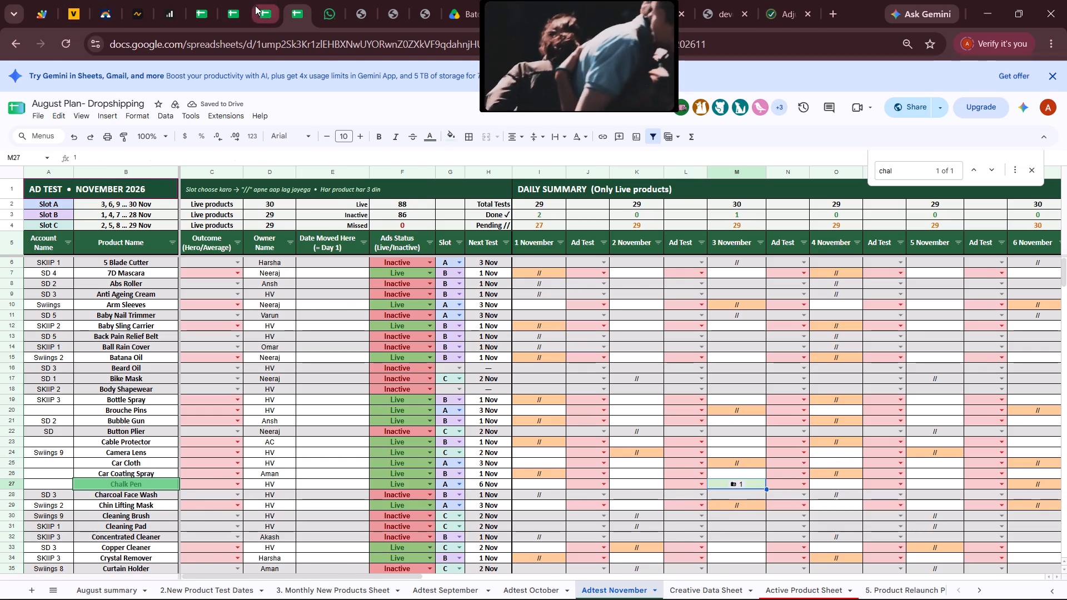
# In the Creative Data sheet, set the empty column E date of the Chalk Pen row to 11/1/2026.
pyautogui.click(256, 6)
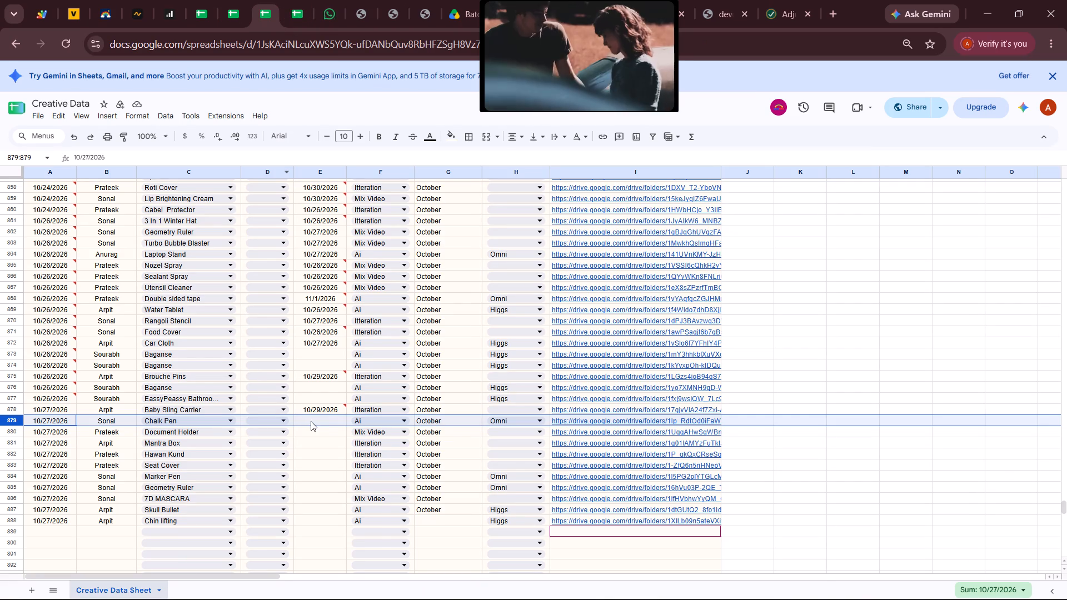
pyautogui.doubleClick(311, 421)
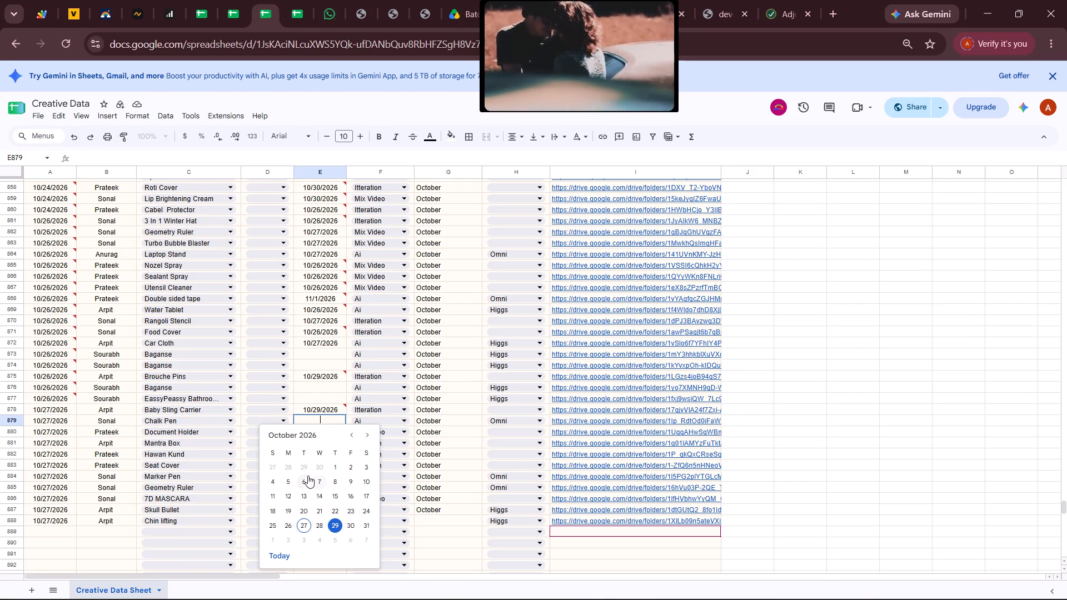
pyautogui.click(271, 538)
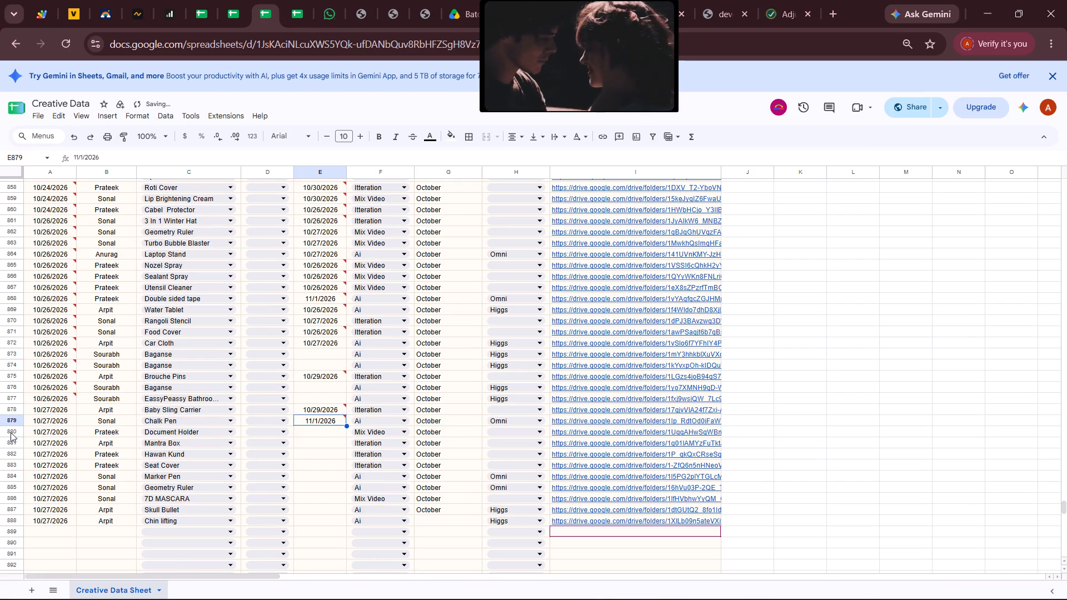
# Copy the Drive folder link from the Document Holder row dated 10/27/2026 in the Creative Data sheet.
pyautogui.click(11, 432)
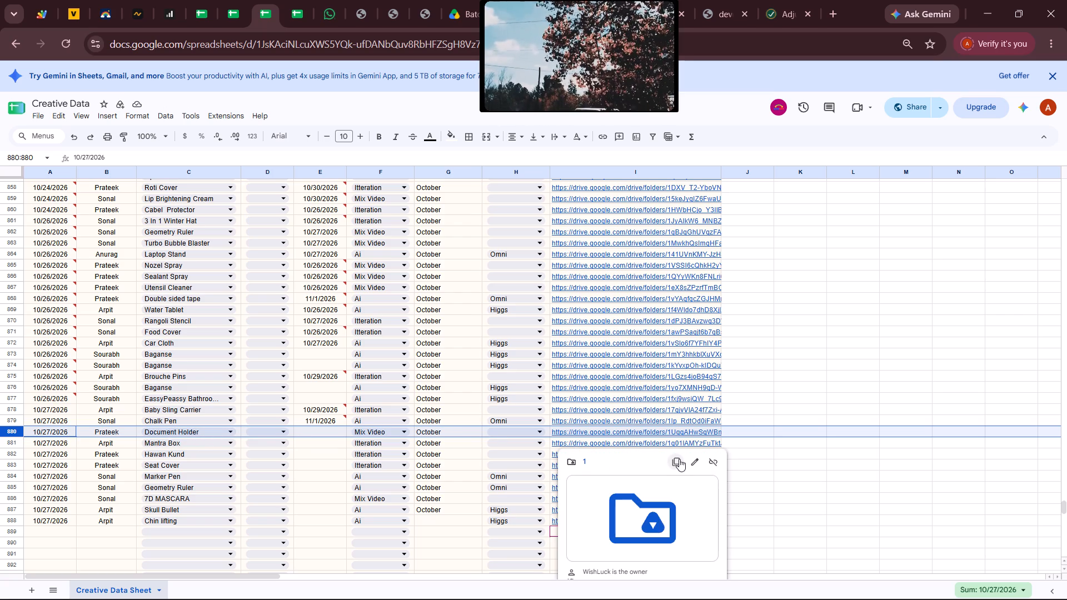
pyautogui.click(679, 459)
# Search the Adtest November sheet of August Plan- Dropshipping for docu in place of chal and select the whole Document Holder row.
pyautogui.click(300, 2)
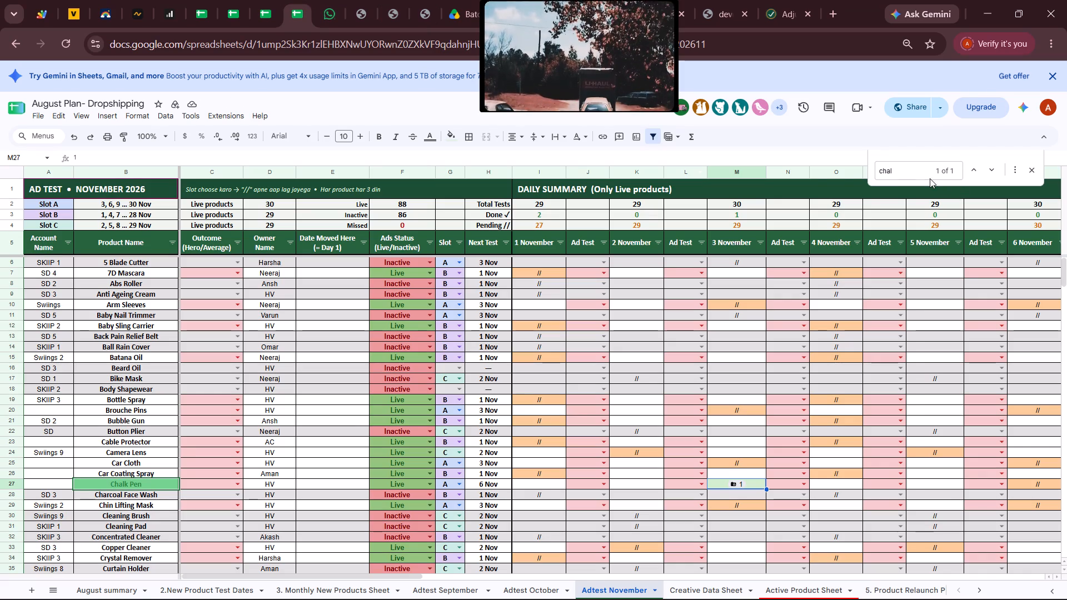
pyautogui.moveTo(916, 174); pyautogui.dragTo(811, 175)
pyautogui.press('BackSpace')
pyautogui.write('docu')
pyautogui.scroll(-1, 476, 469)
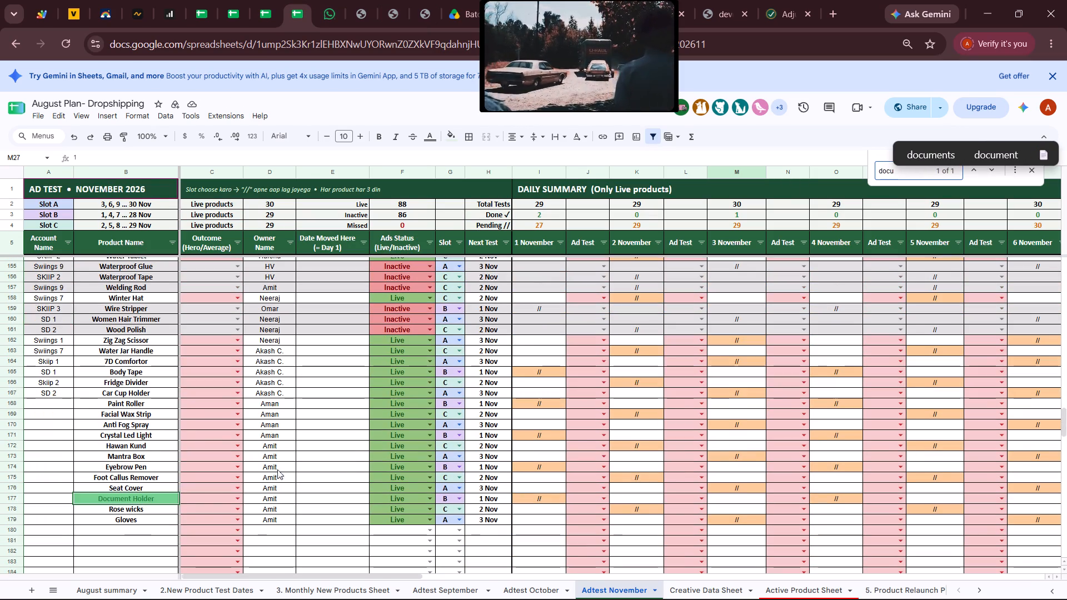
pyautogui.click(13, 498)
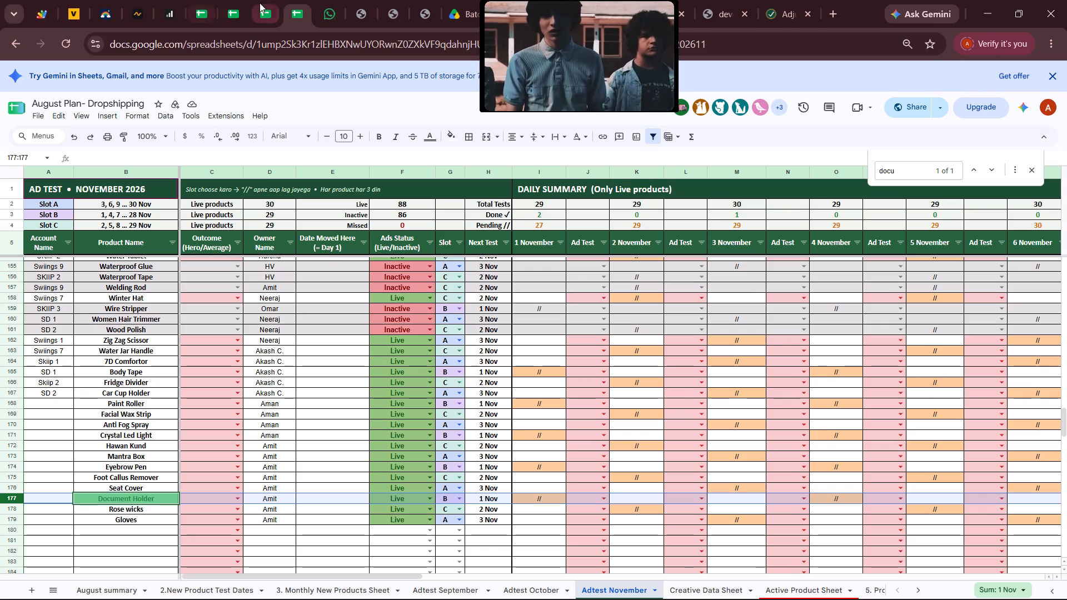
# Look for Document Holder in the Adtest October sheet by searching for Docu, then clear the search and check the product list's end.
pyautogui.click(539, 584)
pyautogui.scroll(-4, 579, 363)
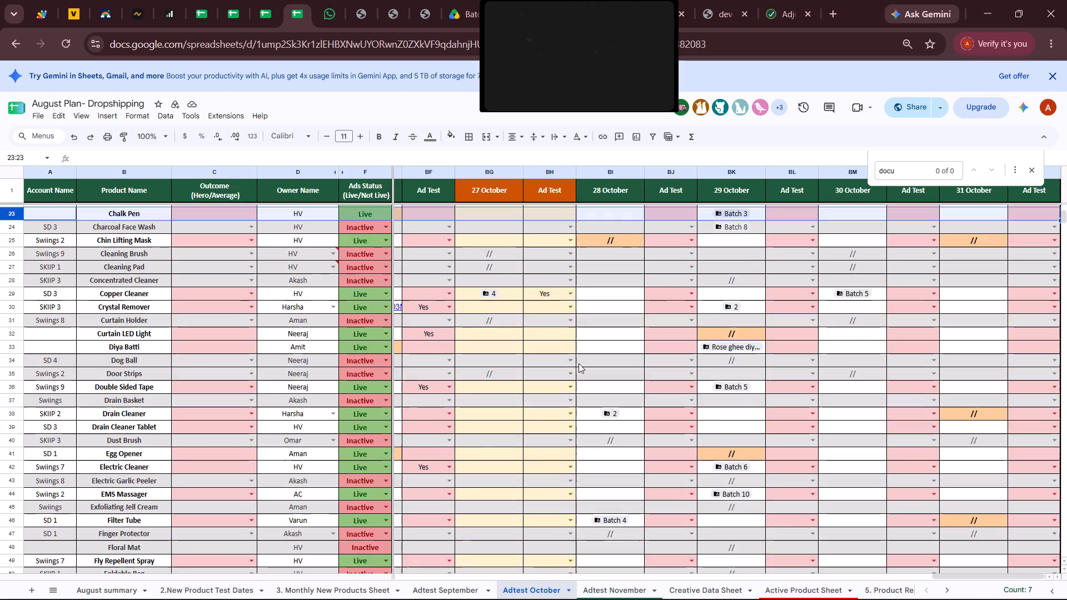
pyautogui.scroll(-20, 579, 363)
pyautogui.scroll(-7, 579, 363)
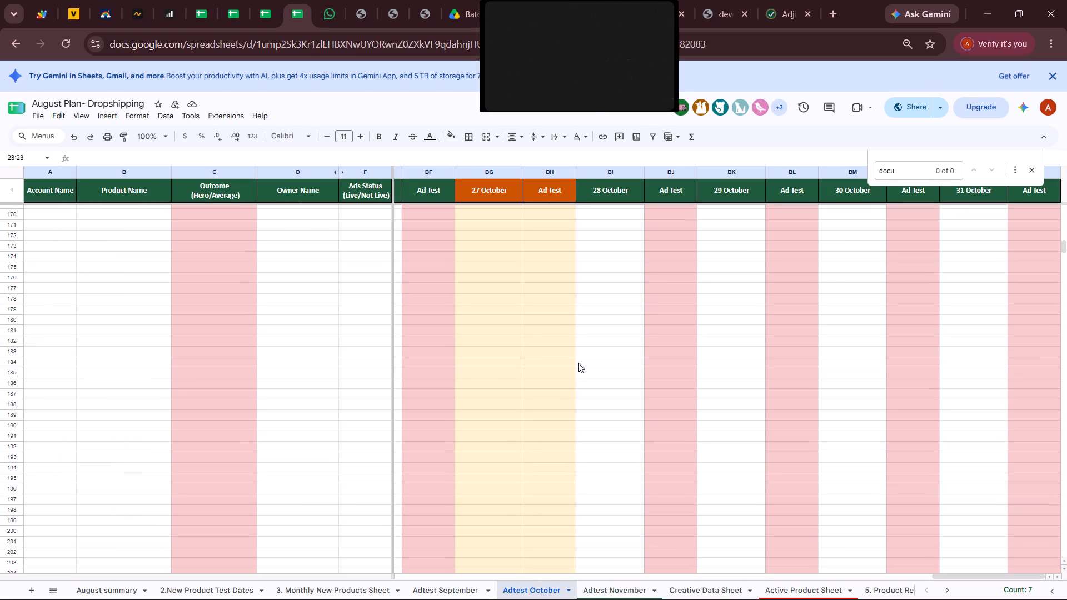
pyautogui.scroll(5, 578, 363)
pyautogui.moveTo(906, 170); pyautogui.dragTo(867, 179)
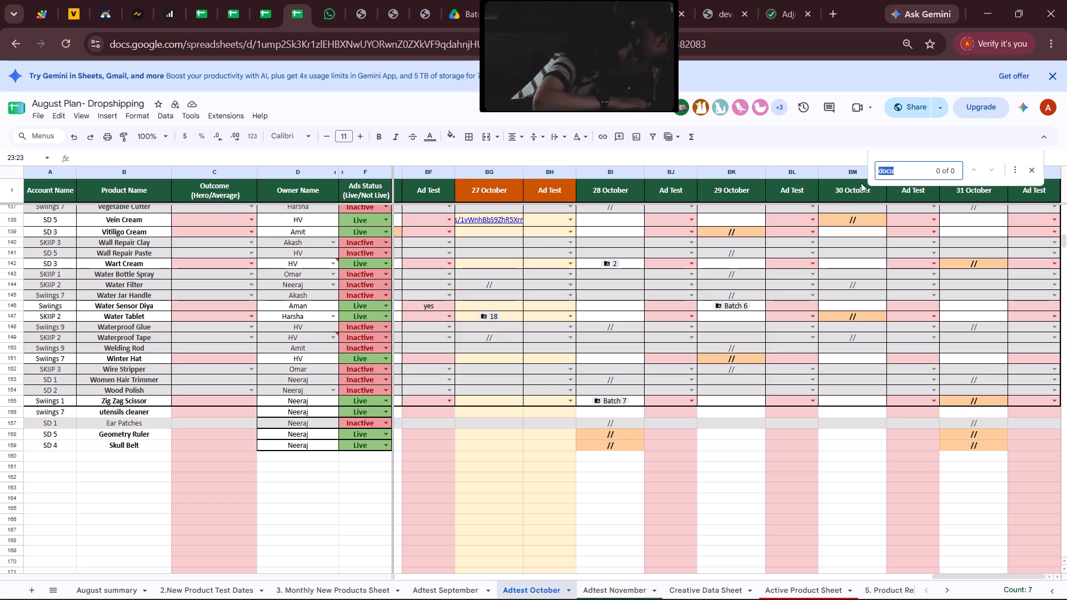
pyautogui.press('BackSpace')
pyautogui.write('Doc')
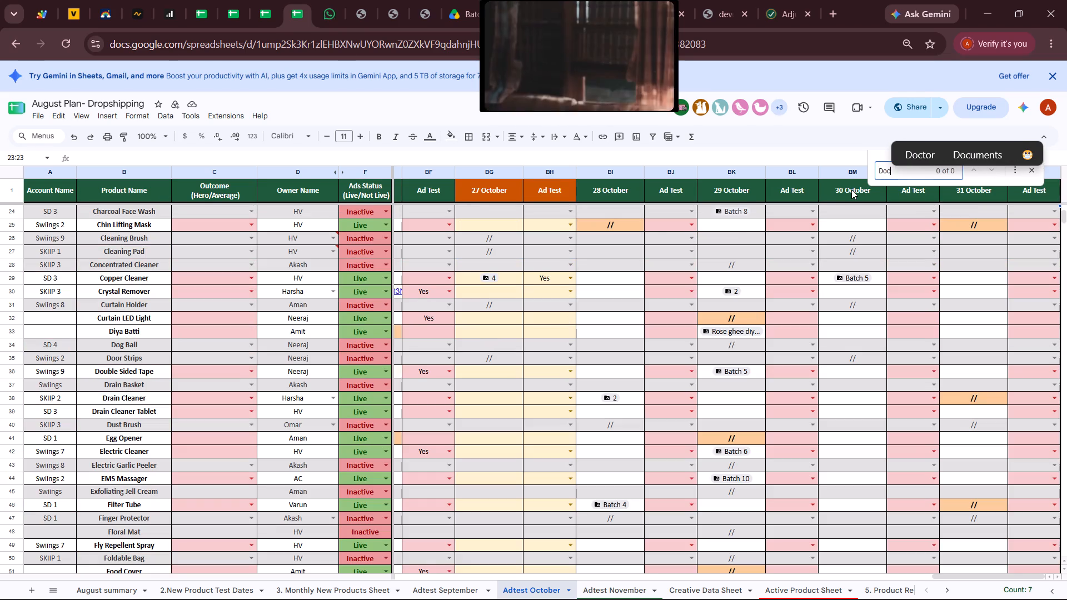
pyautogui.write('um')
pyautogui.press('BackSpace')
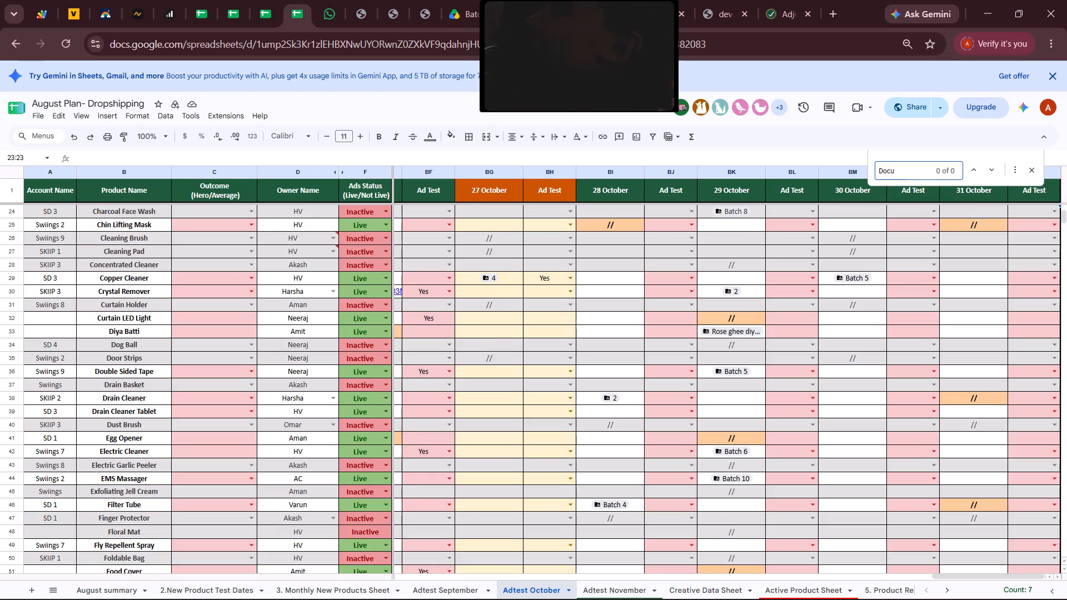
pyautogui.press('BackSpace')
pyautogui.press('BackSpace')
pyautogui.press('BackSpace')
pyautogui.press('BackSpace')
pyautogui.press('BackSpace')
pyautogui.press('BackSpace')
pyautogui.press('BackSpace')
pyautogui.scroll(-6, 851, 194)
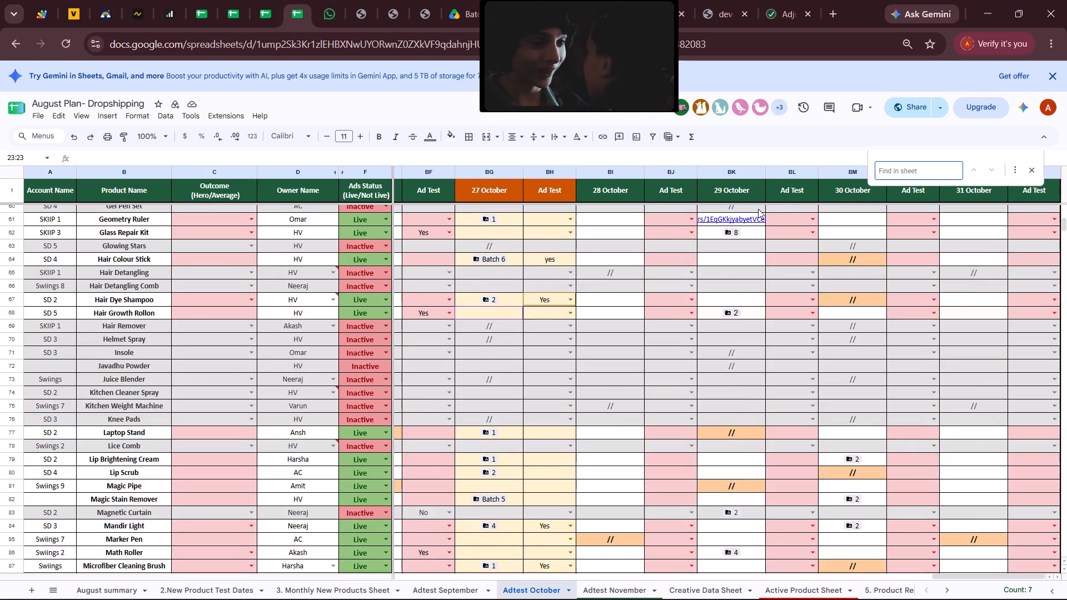
pyautogui.scroll(-19, 758, 209)
pyautogui.scroll(1, 174, 310)
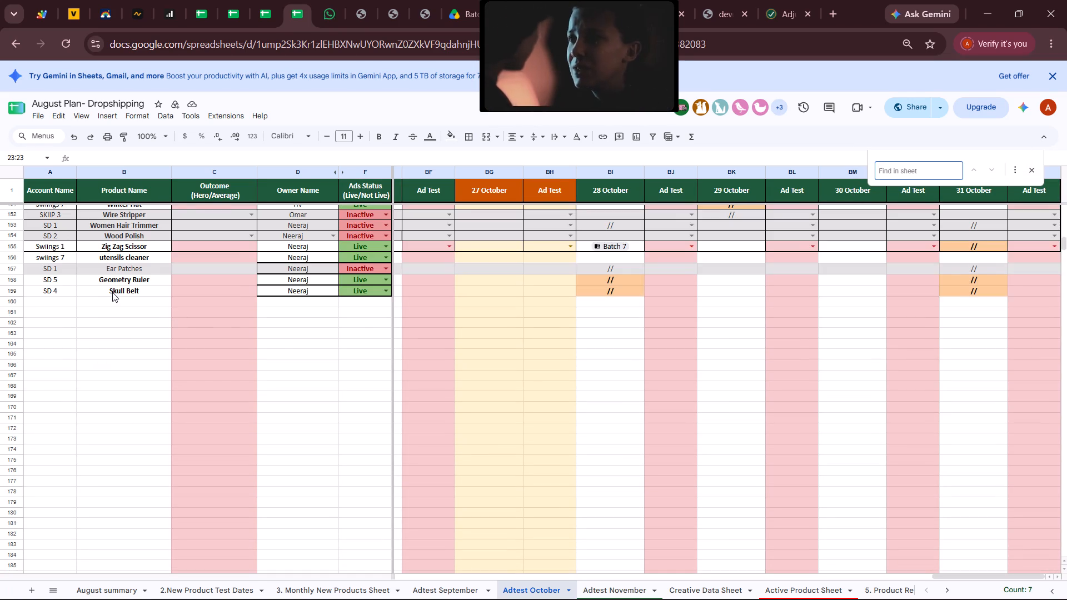
# Add Document Holder as a product name in the first empty row below Skull Belt in the Adtest October sheet.
pyautogui.doubleClick(122, 301)
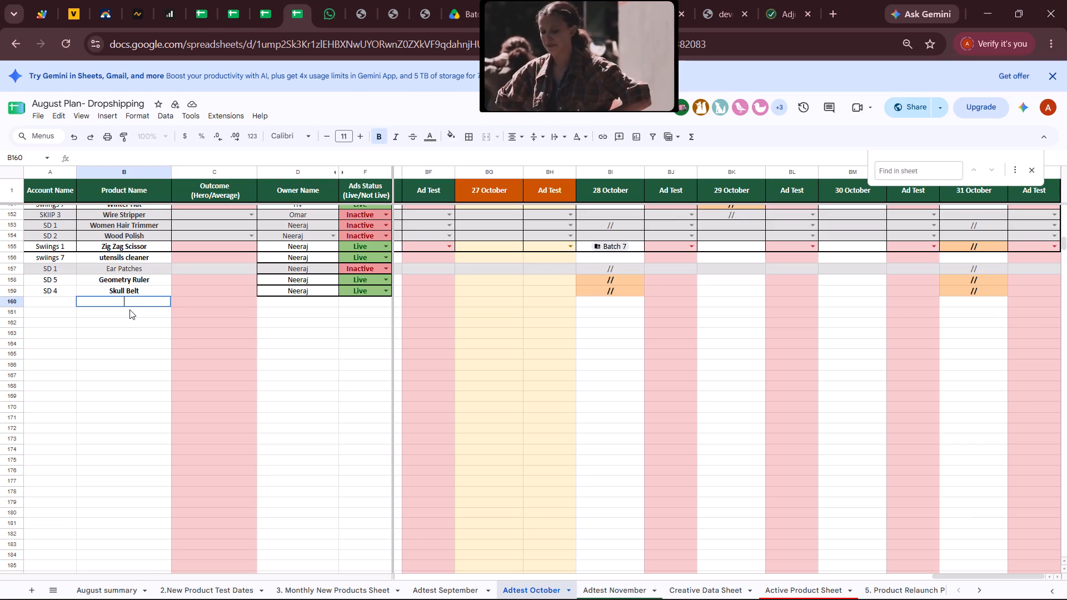
pyautogui.write('DO')
pyautogui.press('BackSpace')
pyautogui.write('ocument Holder')
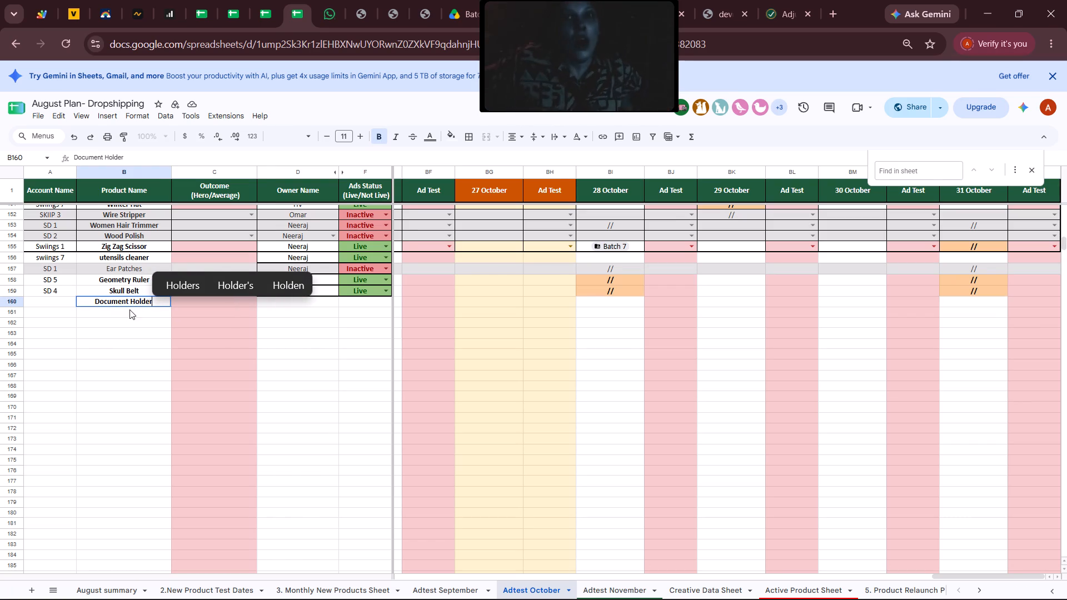
pyautogui.click(232, 303)
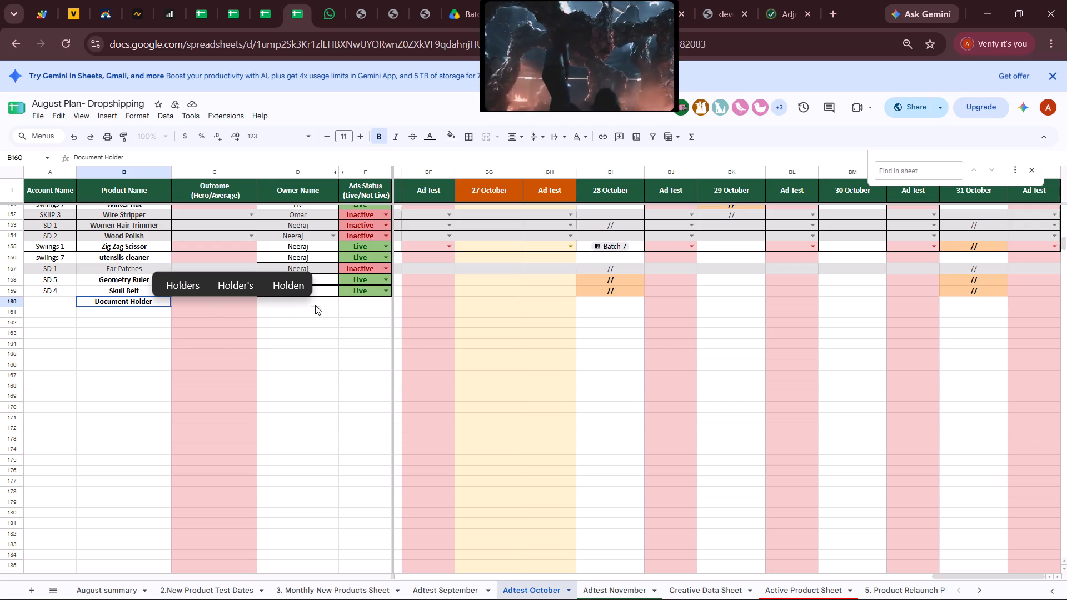
pyautogui.click(317, 306)
pyautogui.click(234, 346)
# Enter Amit as the owner name in the Document Holder row of the Adtest October sheet.
pyautogui.click(291, 308)
pyautogui.click(293, 305)
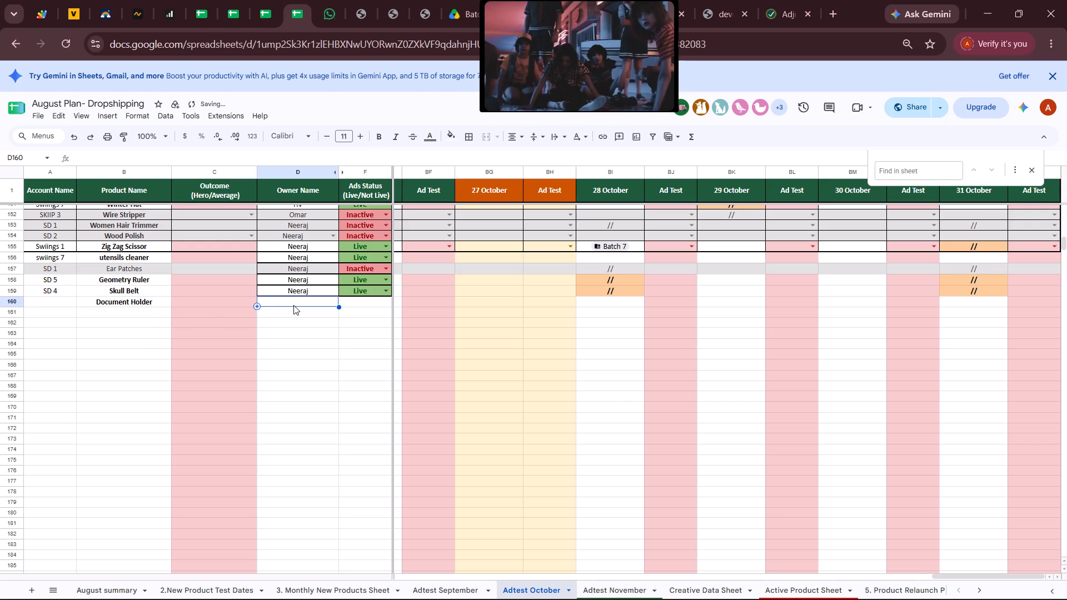
pyautogui.doubleClick(296, 301)
pyautogui.write('Amit')
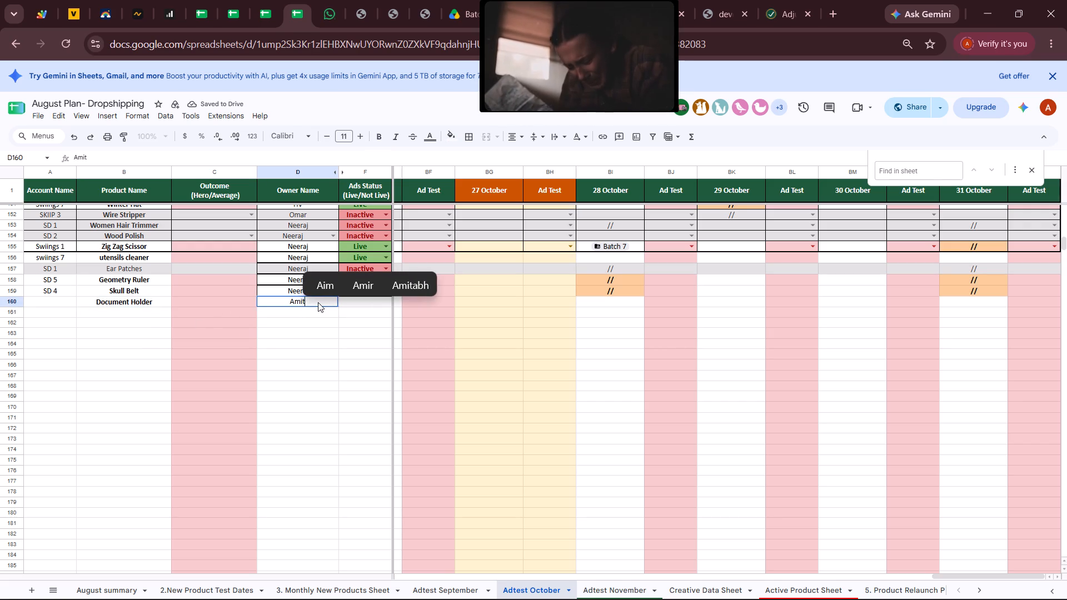
pyautogui.press('Return')
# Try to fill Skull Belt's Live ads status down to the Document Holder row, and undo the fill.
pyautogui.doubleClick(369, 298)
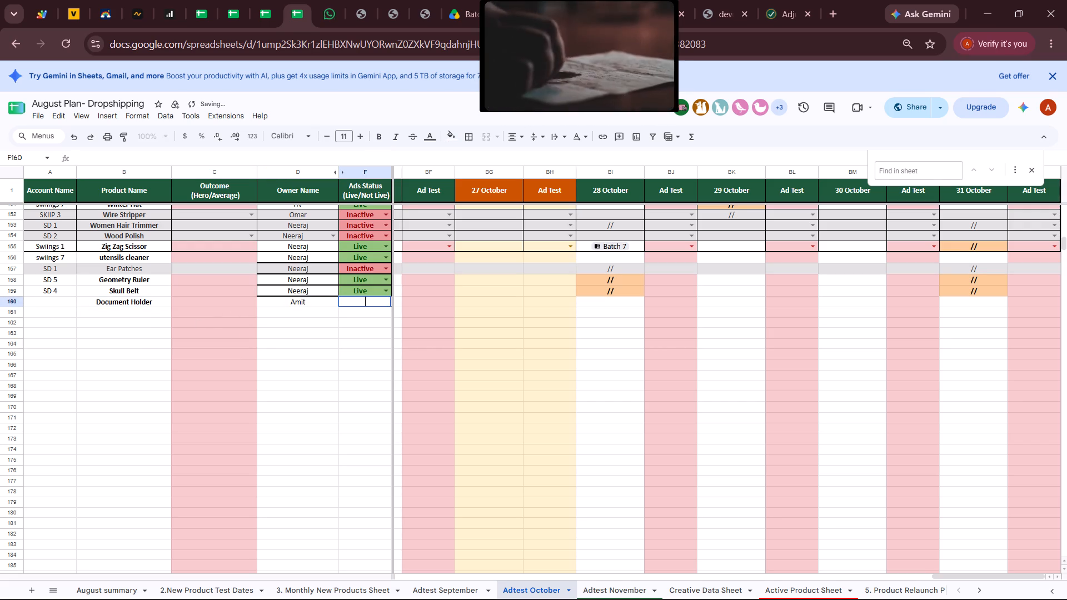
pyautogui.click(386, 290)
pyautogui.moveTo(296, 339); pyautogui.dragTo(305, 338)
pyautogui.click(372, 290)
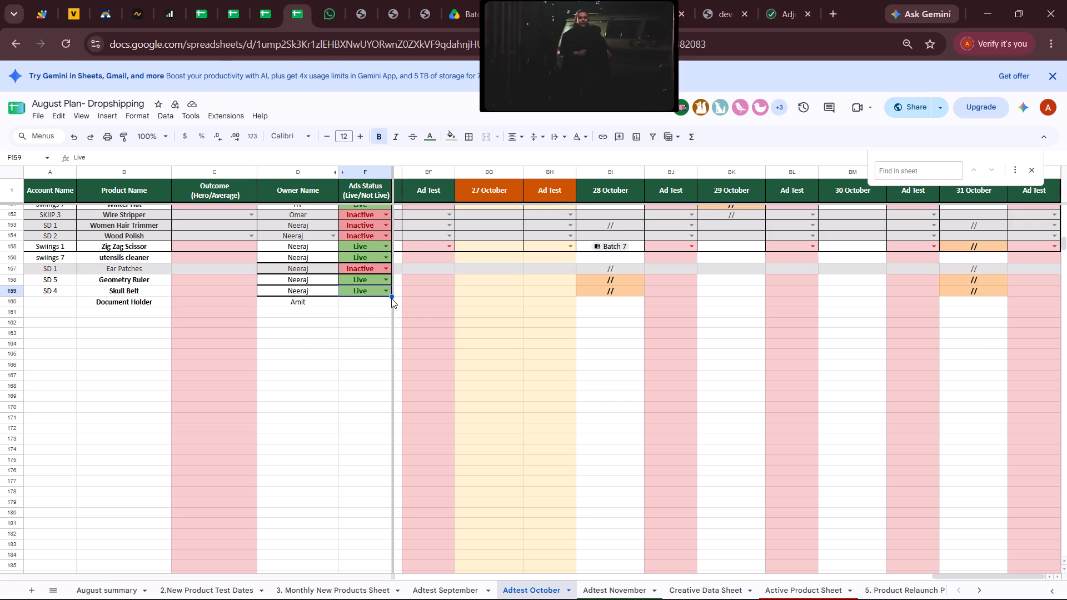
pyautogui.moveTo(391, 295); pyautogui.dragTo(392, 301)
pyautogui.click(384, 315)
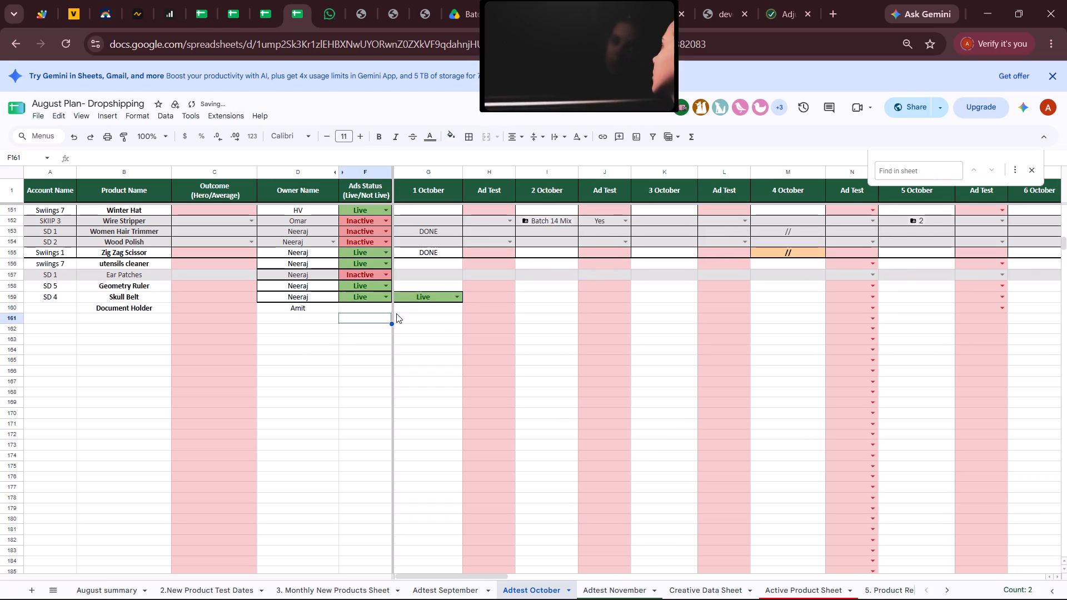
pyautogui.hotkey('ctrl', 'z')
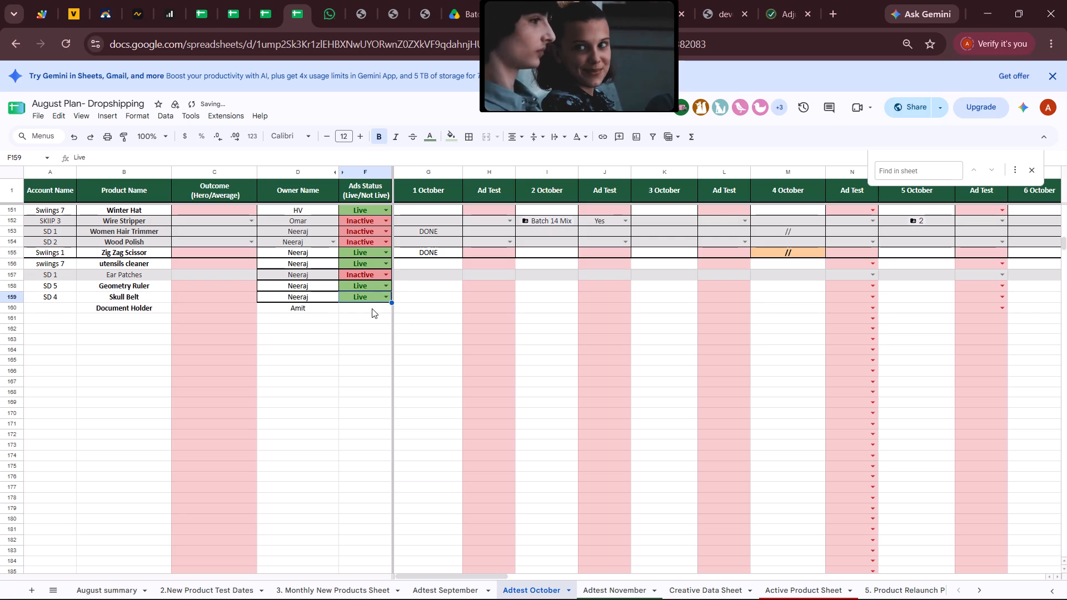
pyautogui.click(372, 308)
# Copy the Live ads status from the Skull Belt row into the Document Holder row.
pyautogui.click(377, 298)
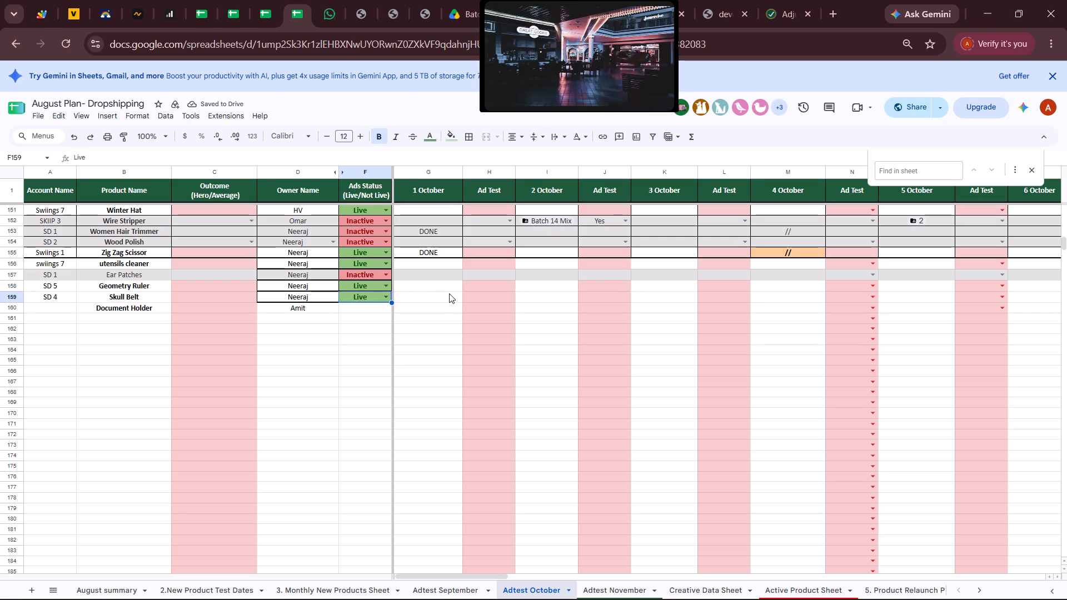
pyautogui.hotkey('ctrl', 'c')
pyautogui.click(373, 311)
pyautogui.hotkey('ctrl', 'v')
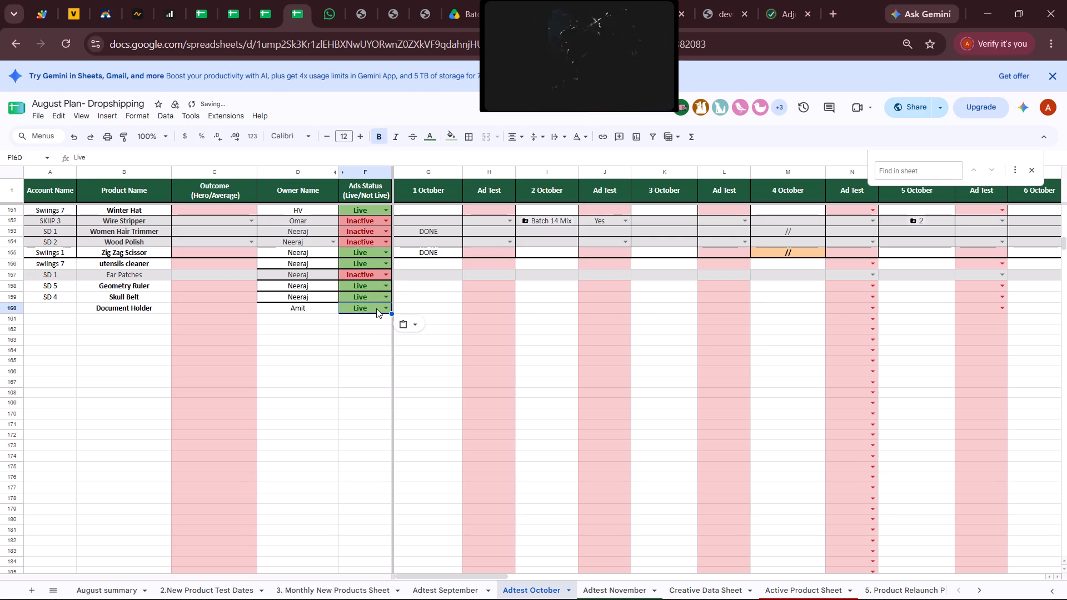
# Copy Document Holder's Drive folder link from Creative Data and paste it as a folder chip under 28 October in its Adtest October row.
pyautogui.click(265, 11)
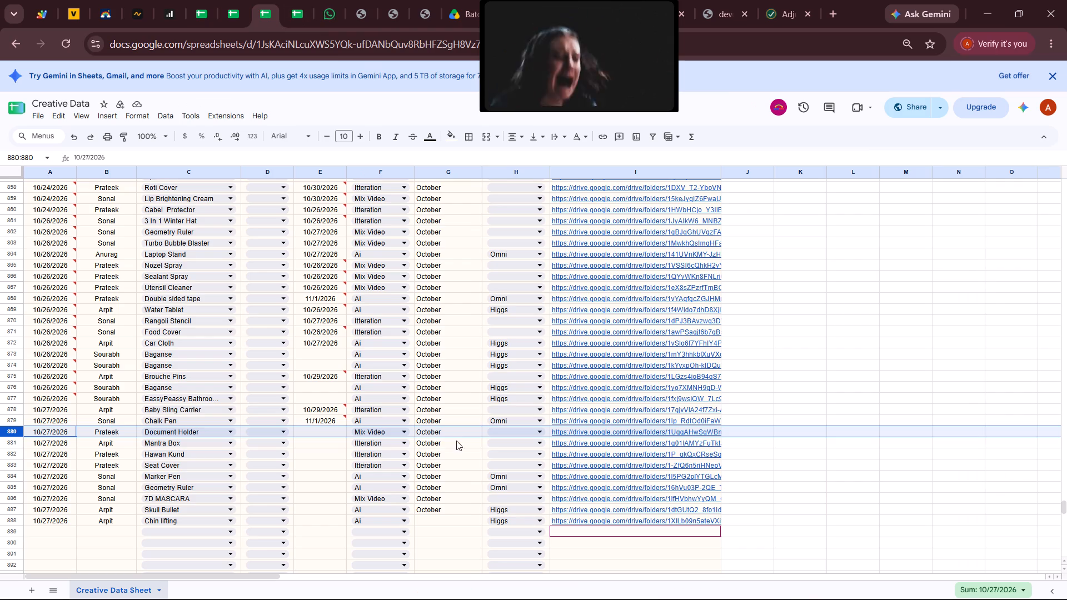
pyautogui.click(672, 448)
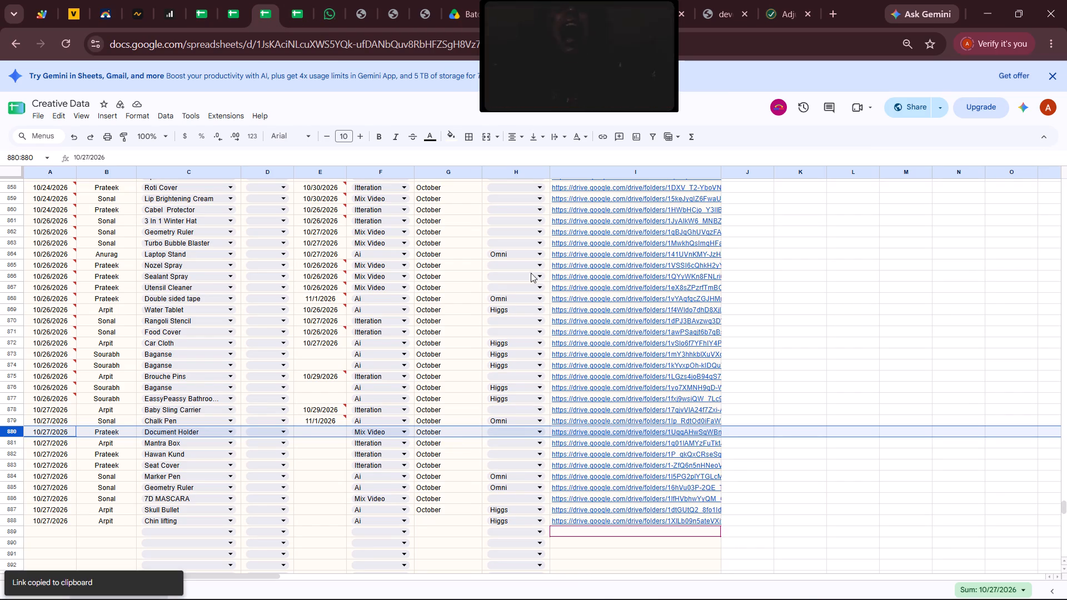
pyautogui.click(297, 1)
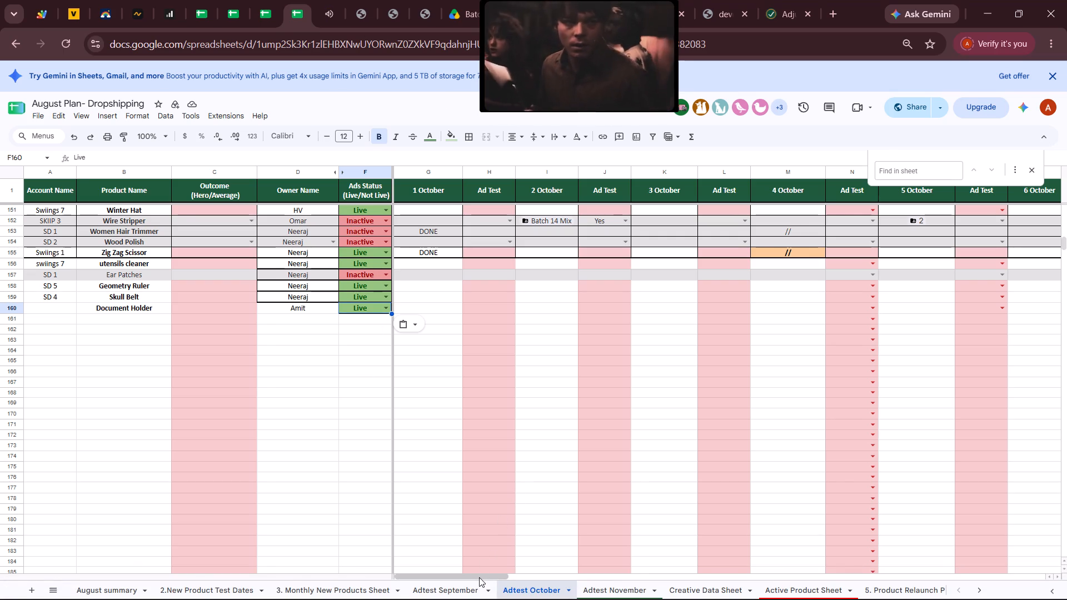
pyautogui.moveTo(474, 577); pyautogui.dragTo(497, 576)
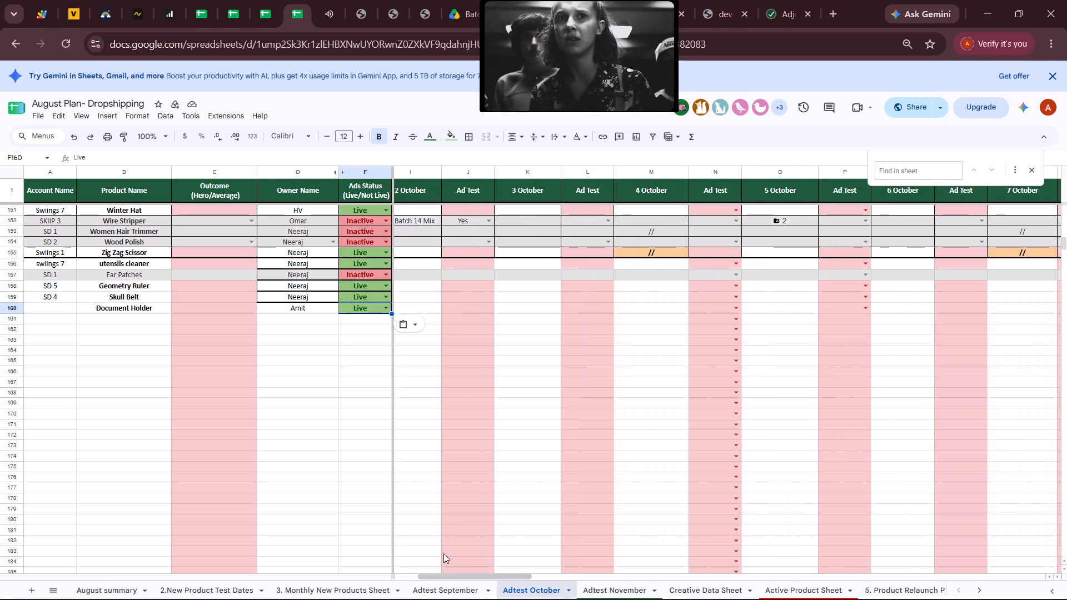
pyautogui.click(9, 308)
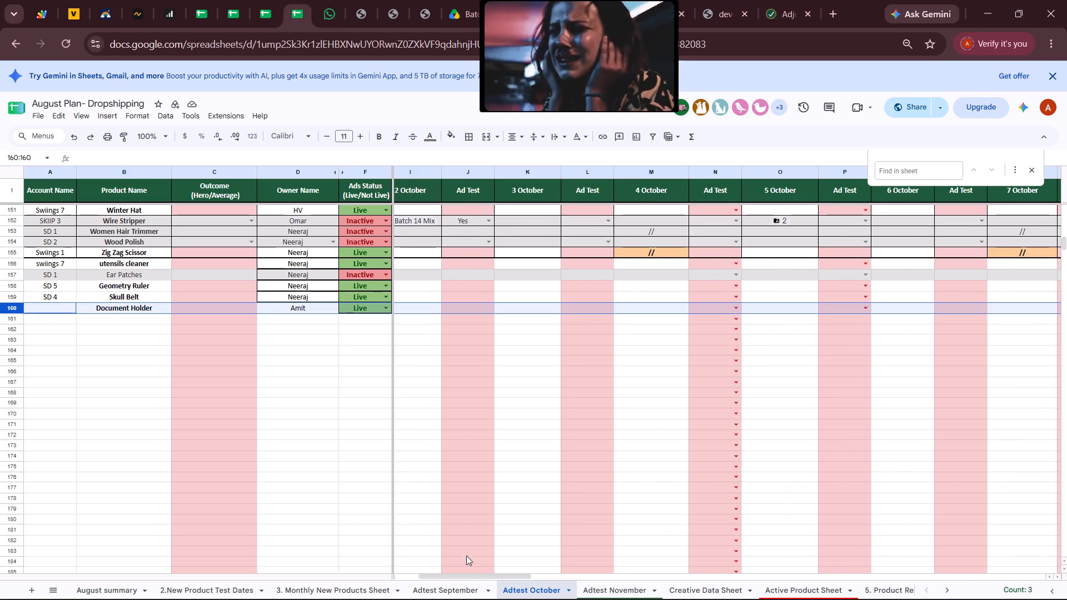
pyautogui.moveTo(470, 576); pyautogui.dragTo(819, 599)
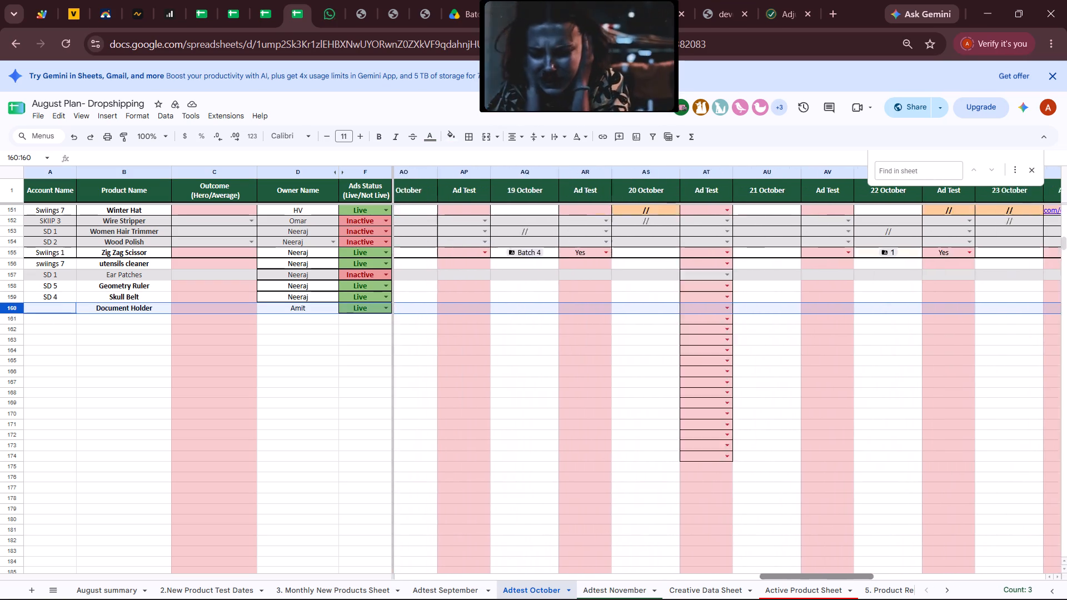
pyautogui.moveTo(819, 599); pyautogui.dragTo(864, 599)
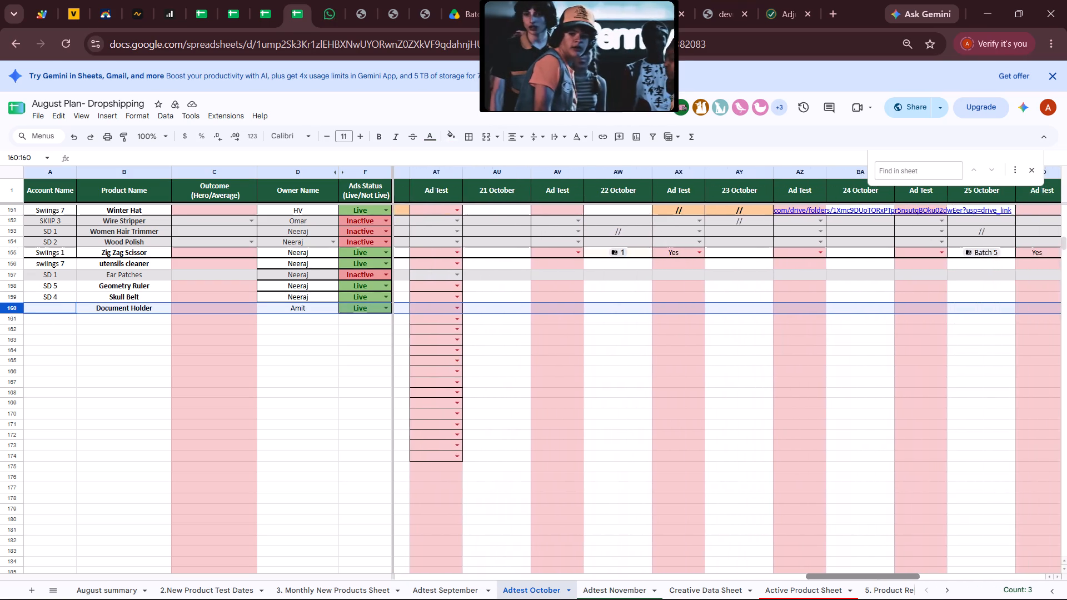
pyautogui.moveTo(864, 599); pyautogui.dragTo(1045, 596)
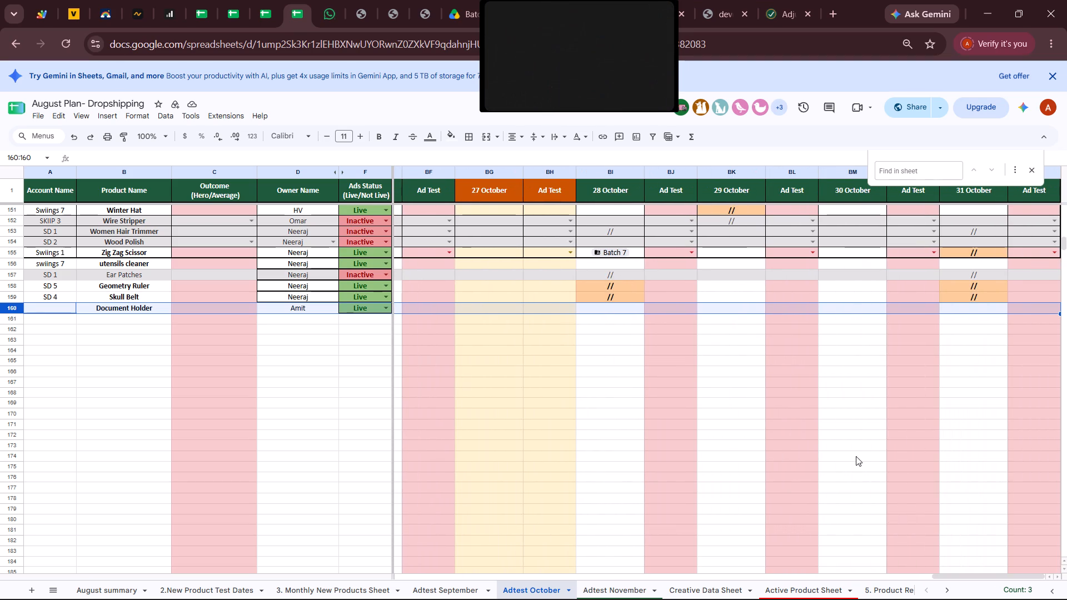
pyautogui.tripleClick(612, 309)
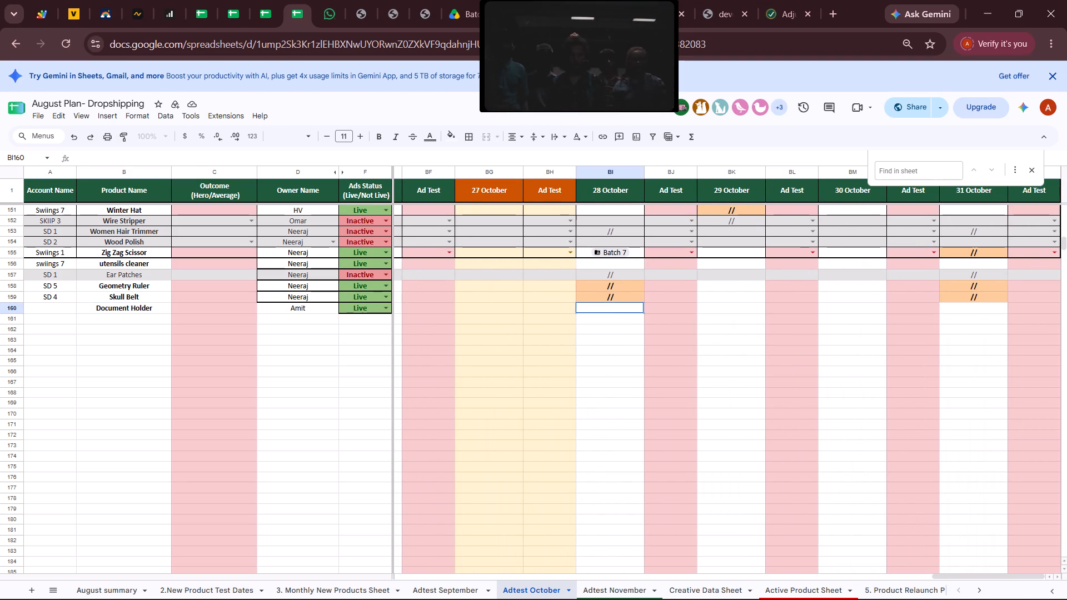
pyautogui.hotkey('ctrl', 'v')
pyautogui.press('Tab')
pyautogui.click(604, 358)
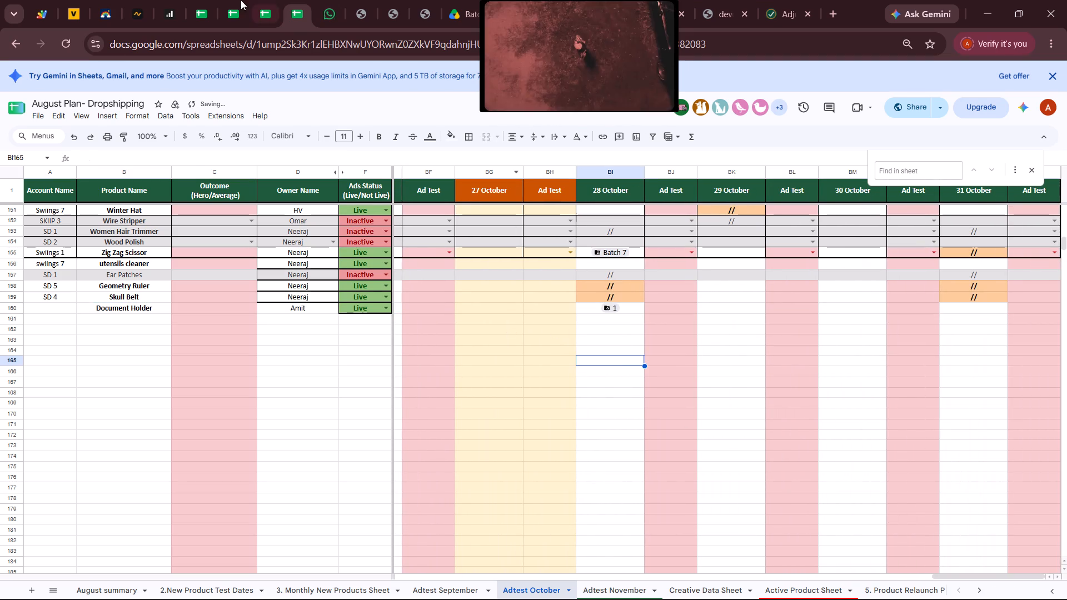
# Set the test date of the Document Holder row in the Creative Data sheet to 10/28/2026.
pyautogui.click(262, 13)
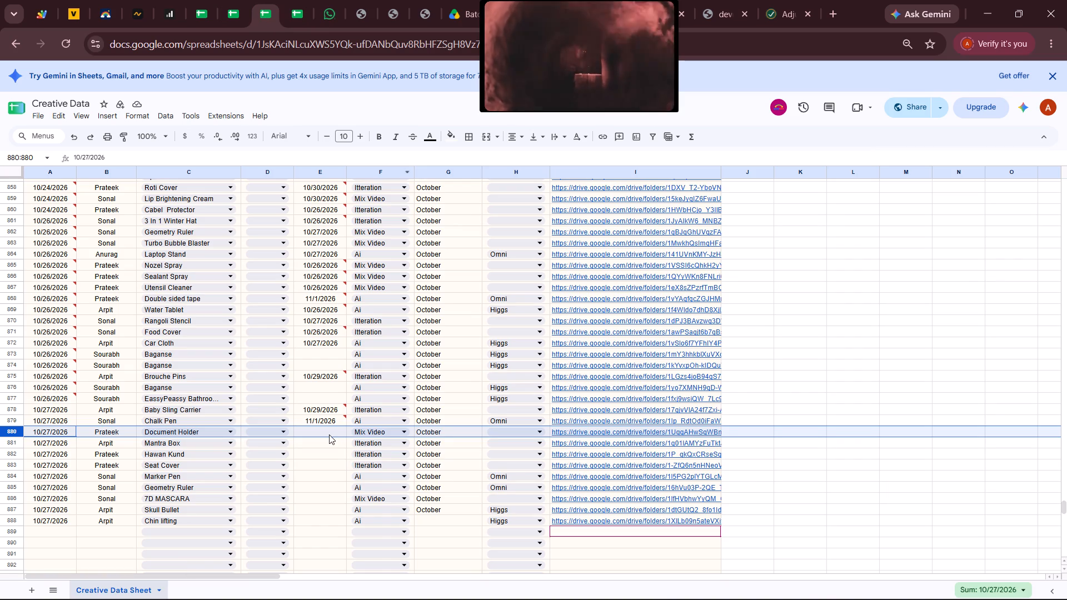
pyautogui.doubleClick(329, 434)
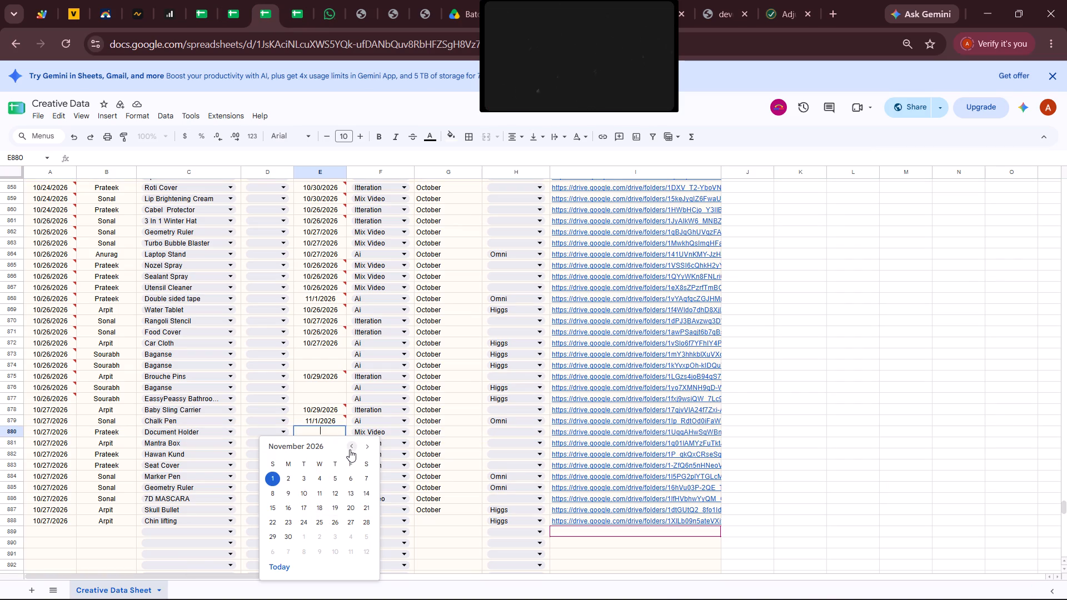
pyautogui.click(350, 449)
pyautogui.click(321, 537)
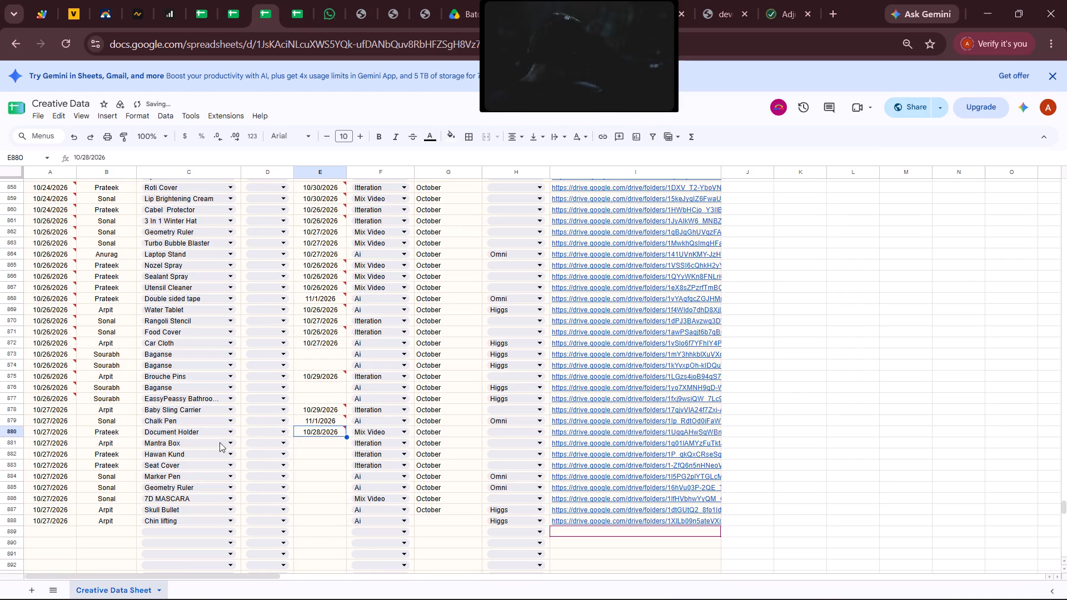
# Copy the Drive folder link from the Mantra Box row dated 10/27/2026 in the Creative Data sheet.
pyautogui.click(11, 442)
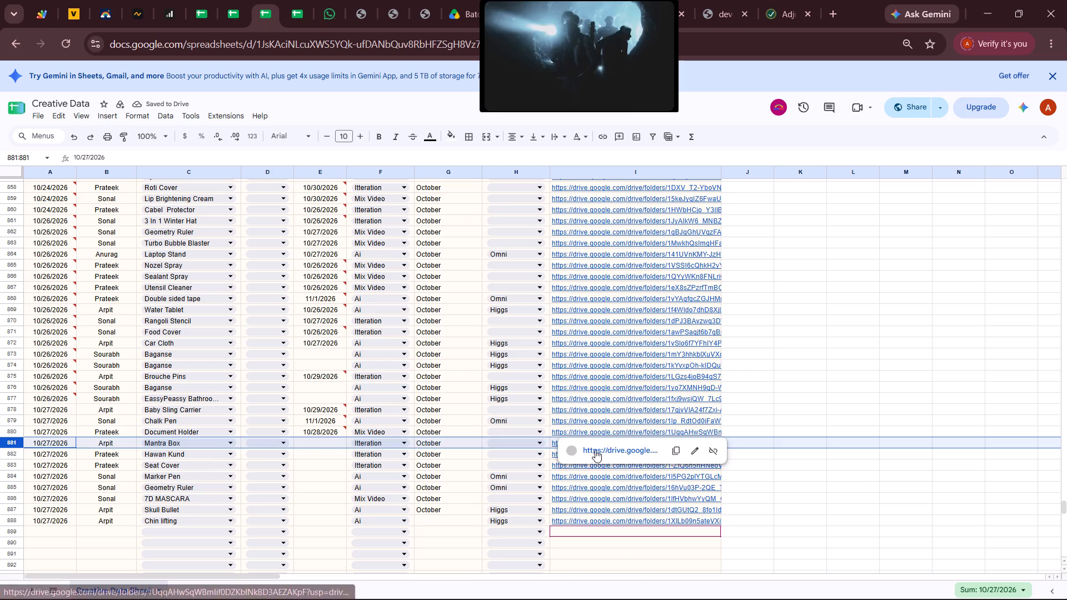
pyautogui.click(674, 449)
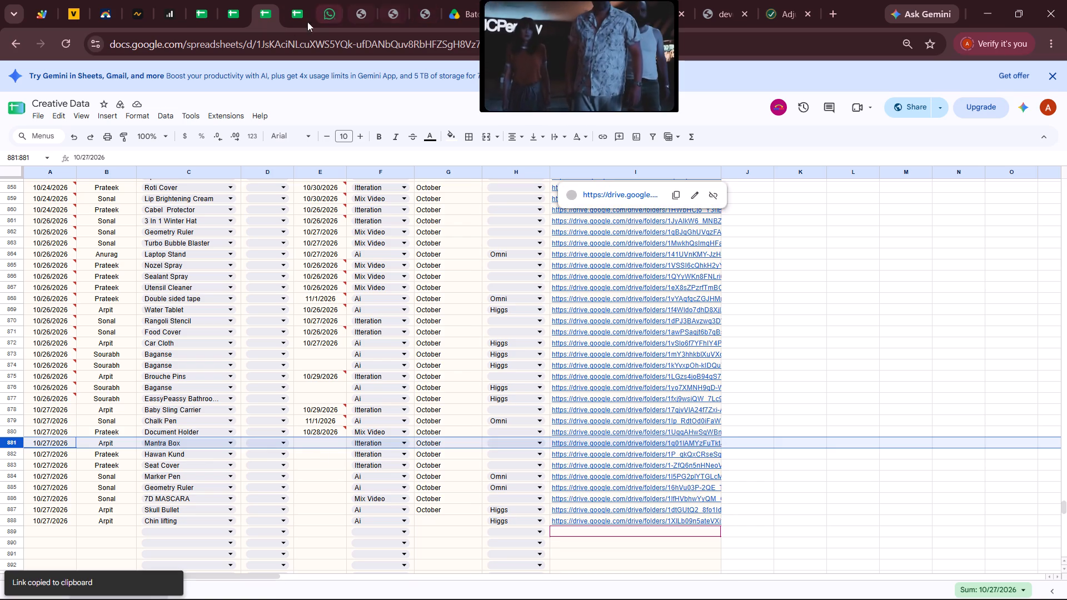
# Add Mantra Box below Document Holder in the Adtest October sheet, with Amit as the owner name.
pyautogui.click(290, 12)
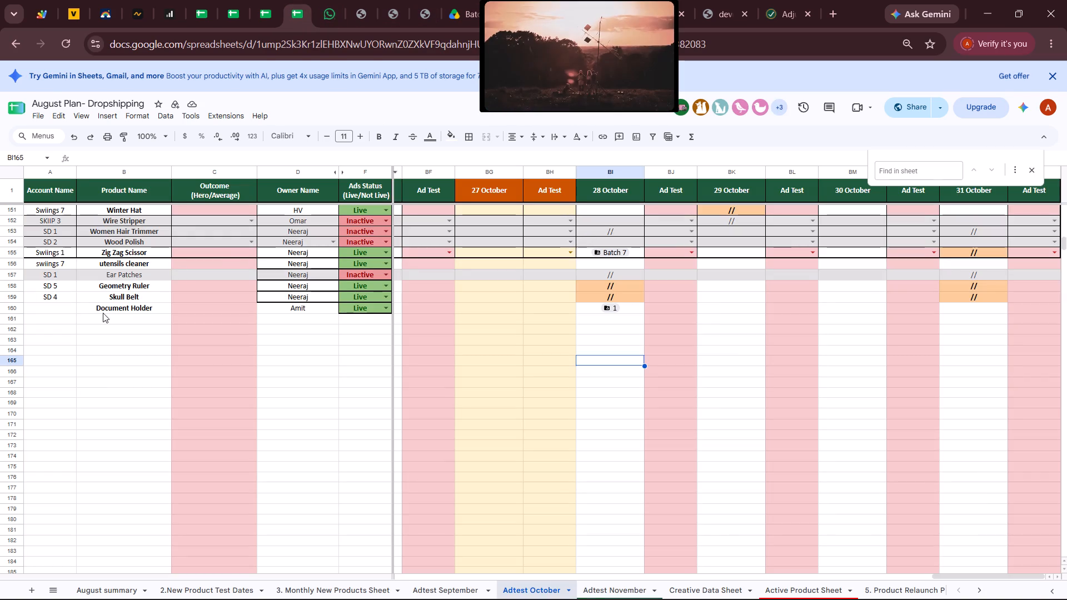
pyautogui.doubleClick(122, 316)
pyautogui.write('Mantra Box')
pyautogui.doubleClick(317, 323)
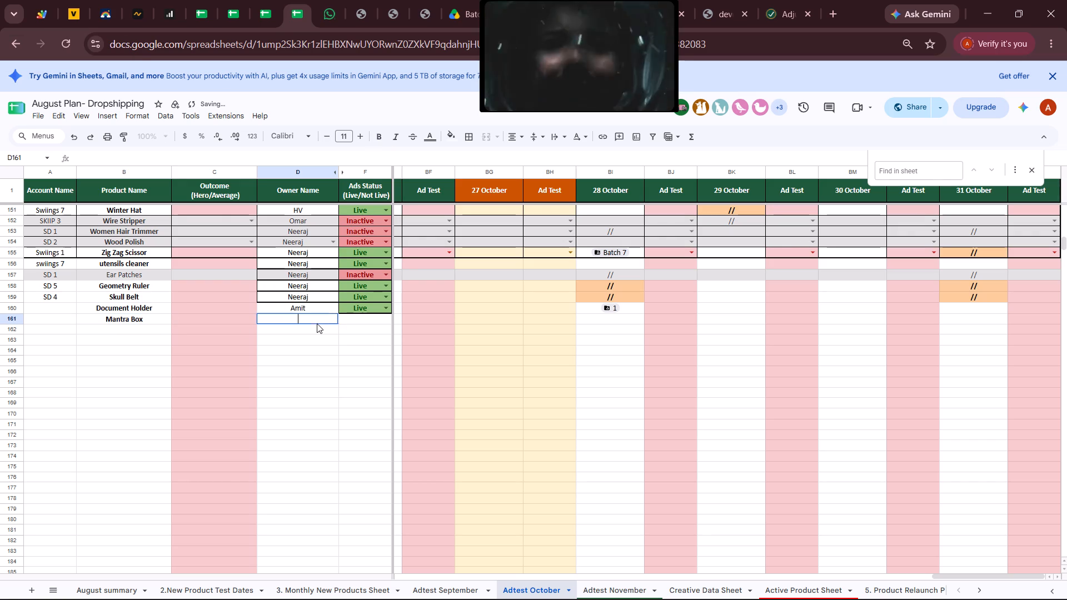
pyautogui.write('Amit')
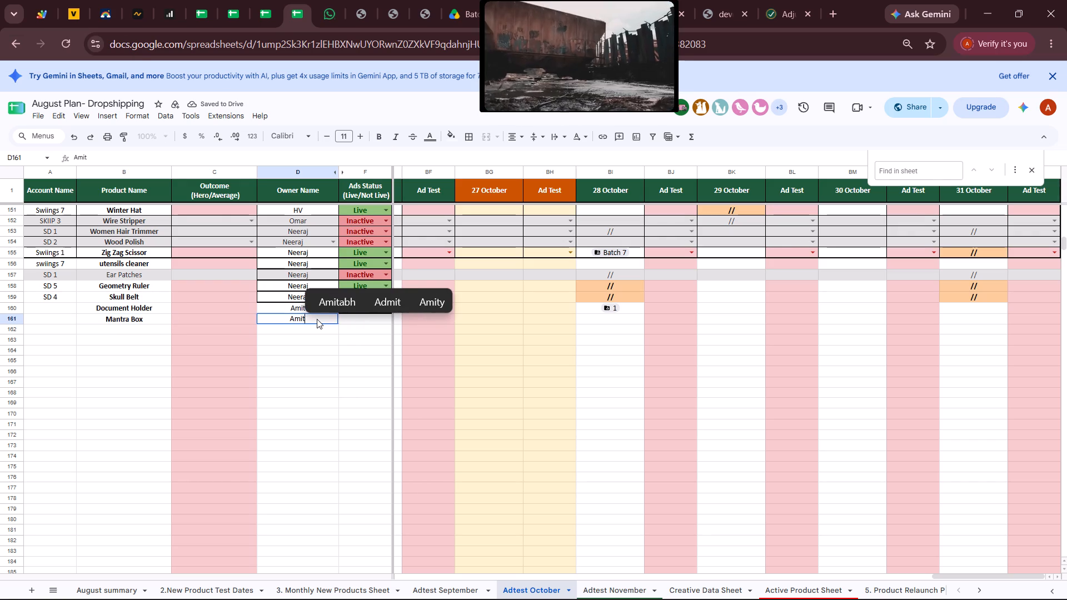
pyautogui.press('Return')
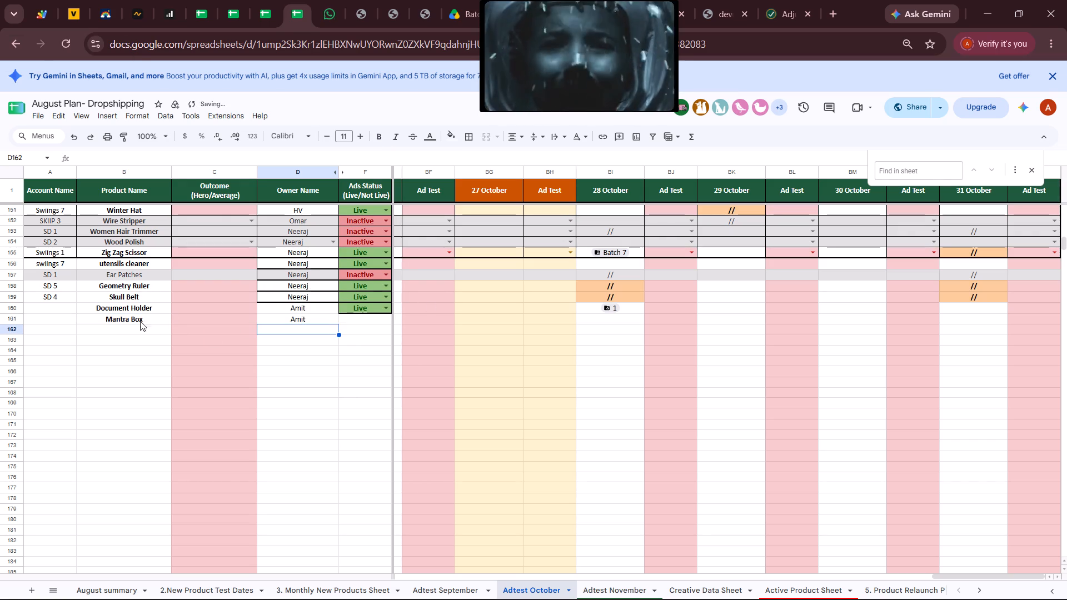
# Paste the copied folder link as a folder chip under 28 October in the Mantra Box row.
pyautogui.click(8, 323)
pyautogui.click(13, 321)
pyautogui.click(16, 318)
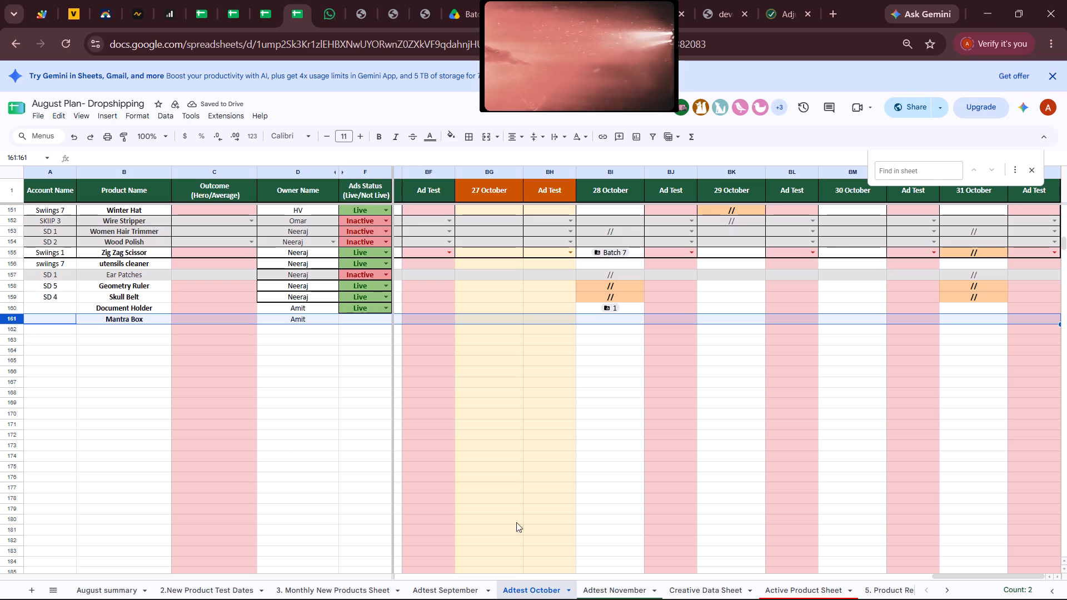
pyautogui.moveTo(976, 576); pyautogui.dragTo(1005, 569)
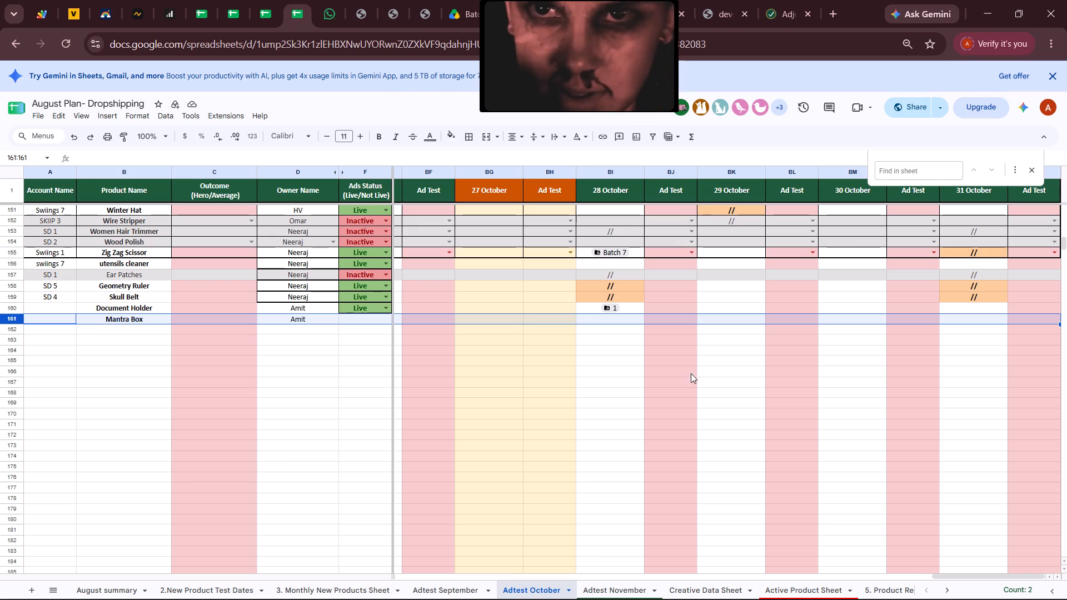
pyautogui.doubleClick(608, 318)
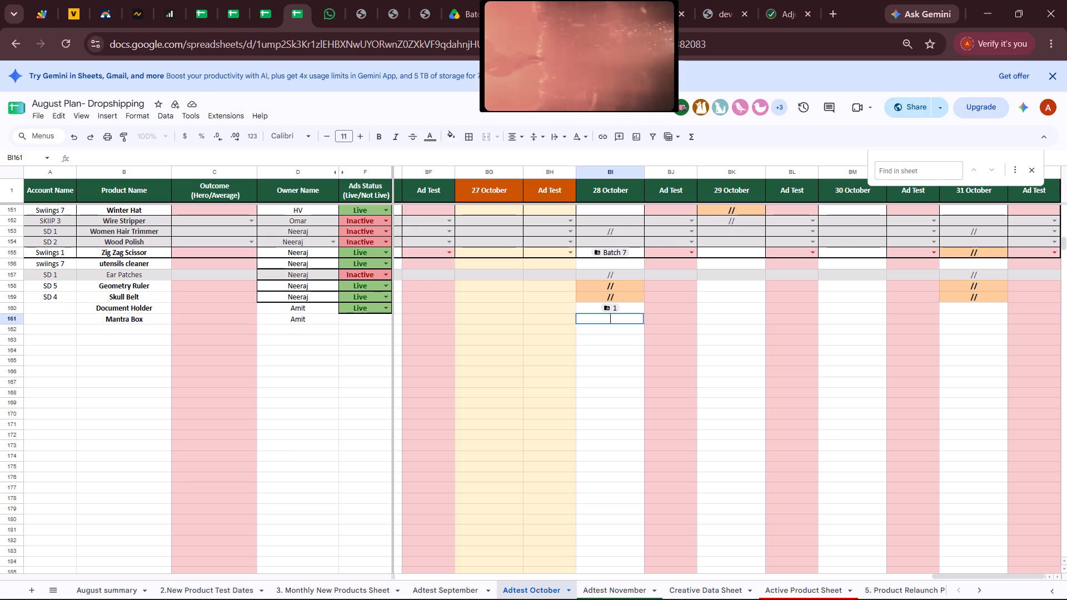
pyautogui.hotkey('ctrl', 'v')
pyautogui.press('Tab')
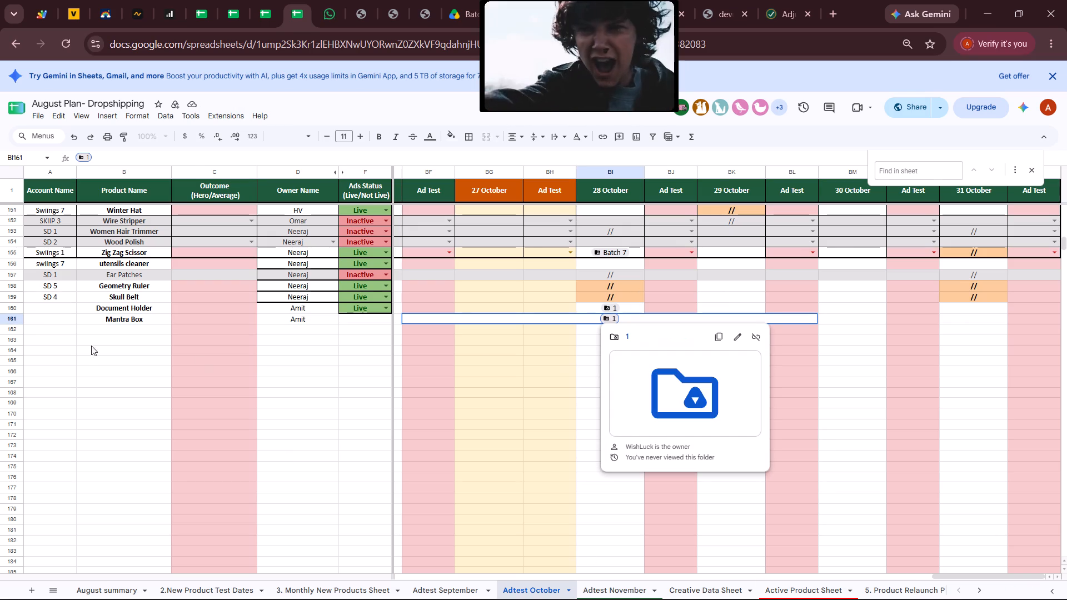
pyautogui.click(113, 323)
# Set the test date of the Mantra Box row in the Creative Data sheet to 10/28/2026.
pyautogui.click(267, 0)
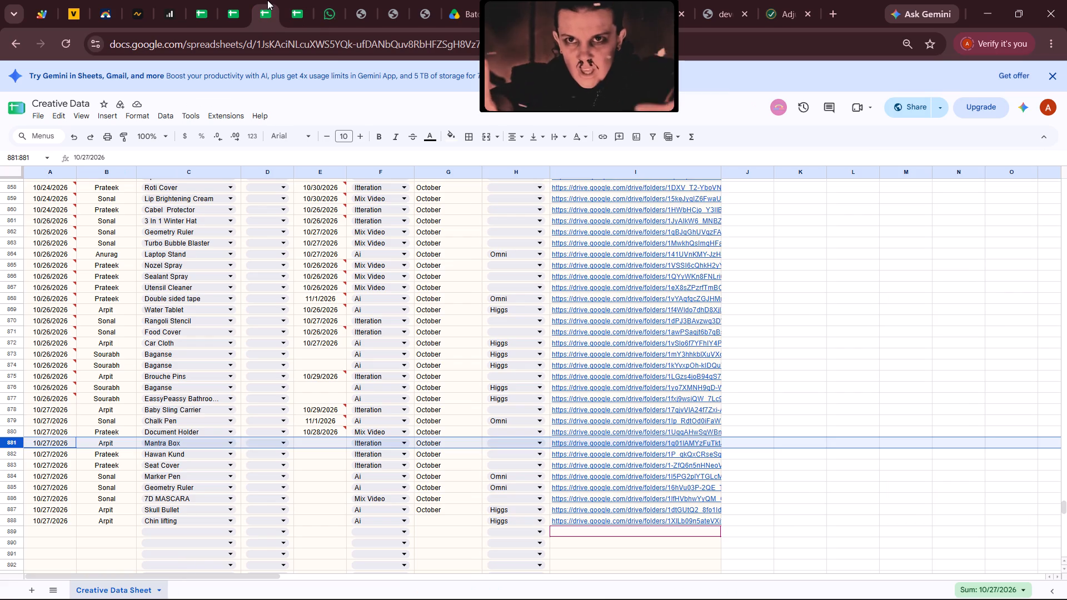
pyautogui.doubleClick(323, 440)
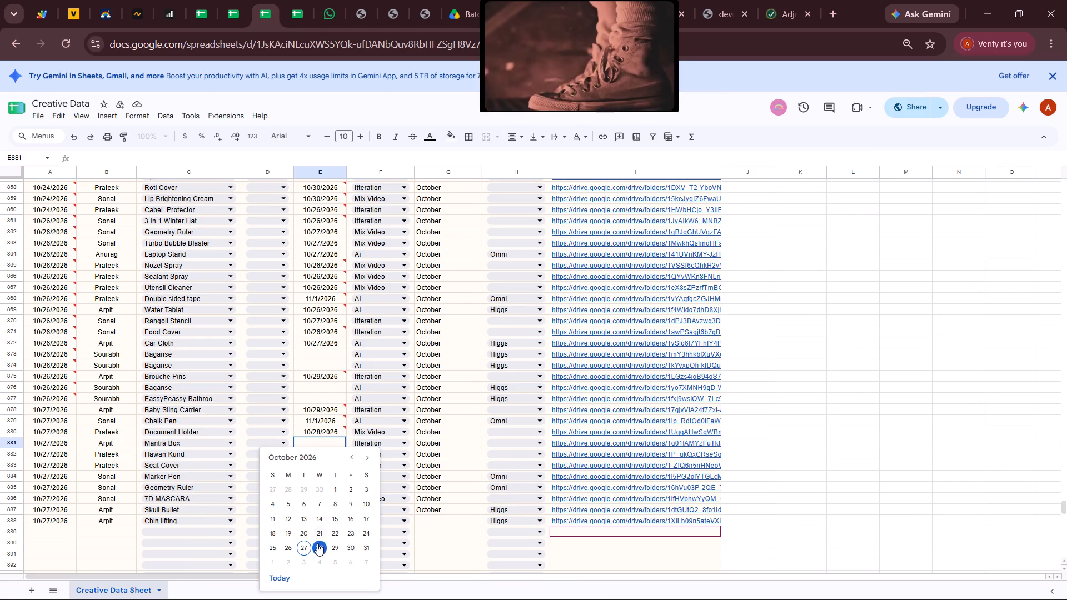
pyautogui.click(319, 548)
# Copy the Drive folder link from the Hawan Kund row in Creative Data and return to August Plan- Dropshipping.
pyautogui.click(8, 452)
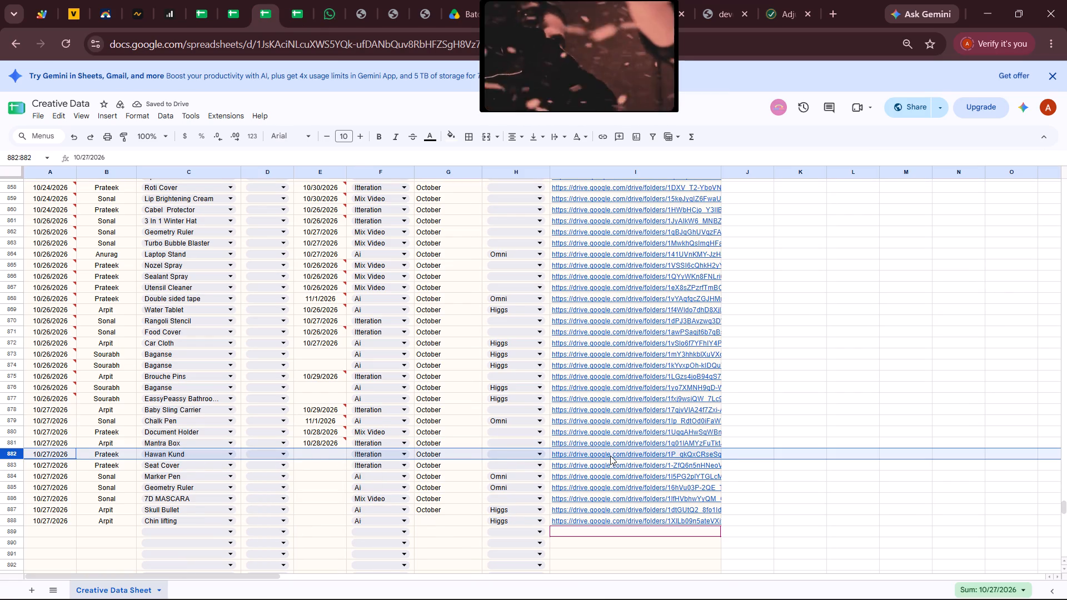
pyautogui.click(681, 473)
pyautogui.click(300, 0)
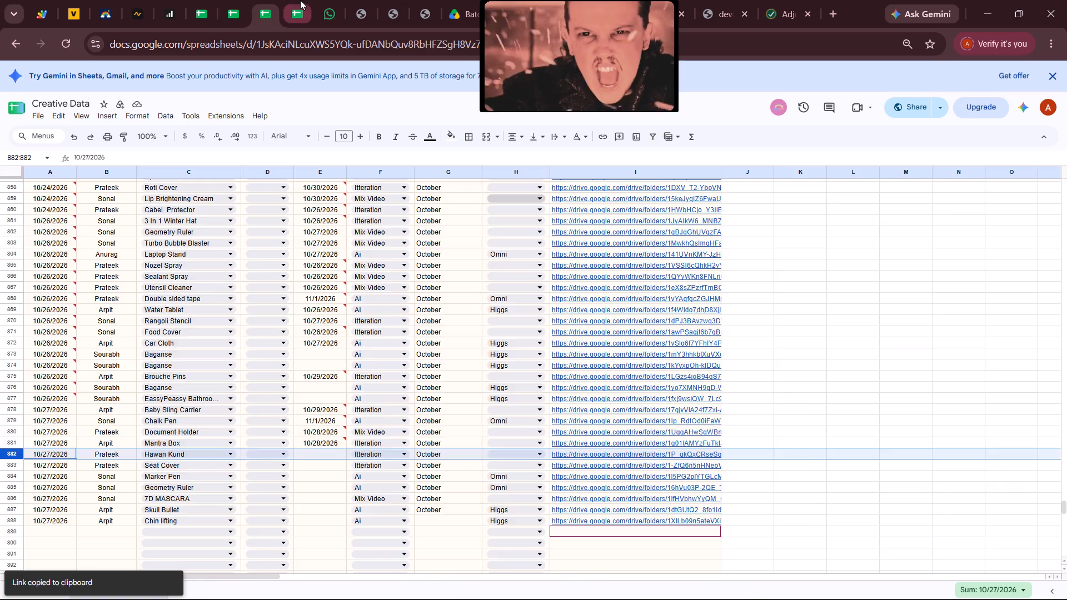
# Paste the copied Hawan Kund link as a folder chip under 28 October in the empty row below Mantra Box.
pyautogui.doubleClick(615, 329)
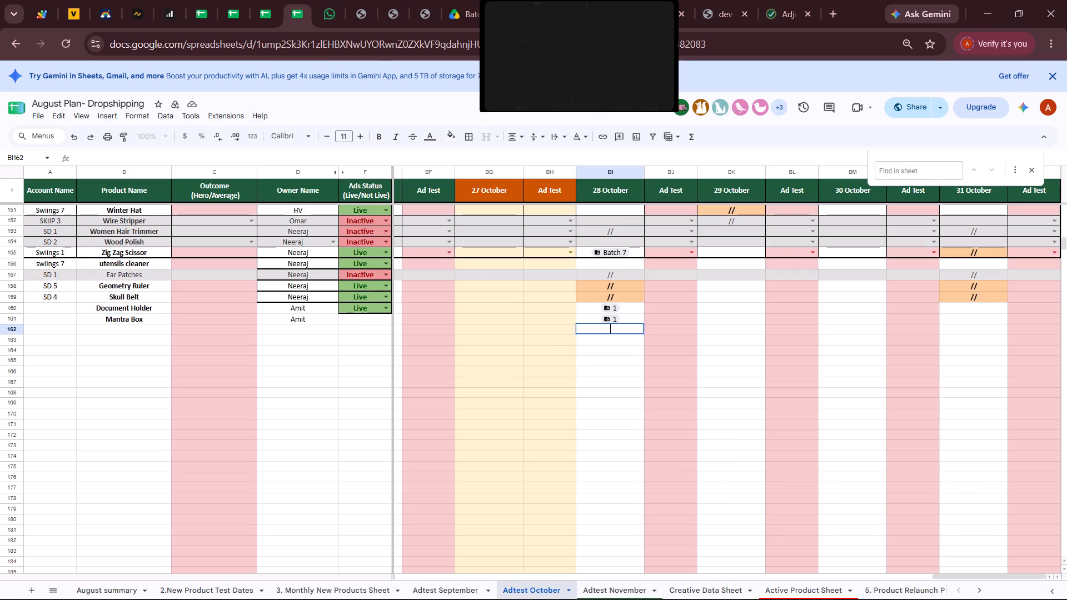
pyautogui.hotkey('ctrl', 'v')
pyautogui.press('Tab')
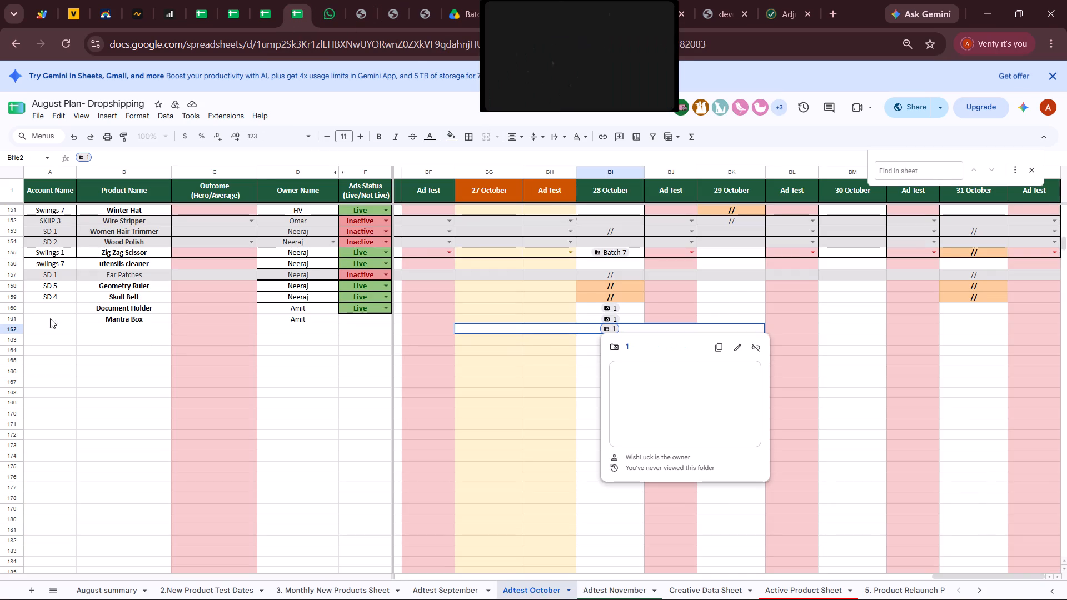
# Add Hawan Kund as the product name in that row of Adtest October, with Amit as the owner name.
pyautogui.doubleClick(122, 328)
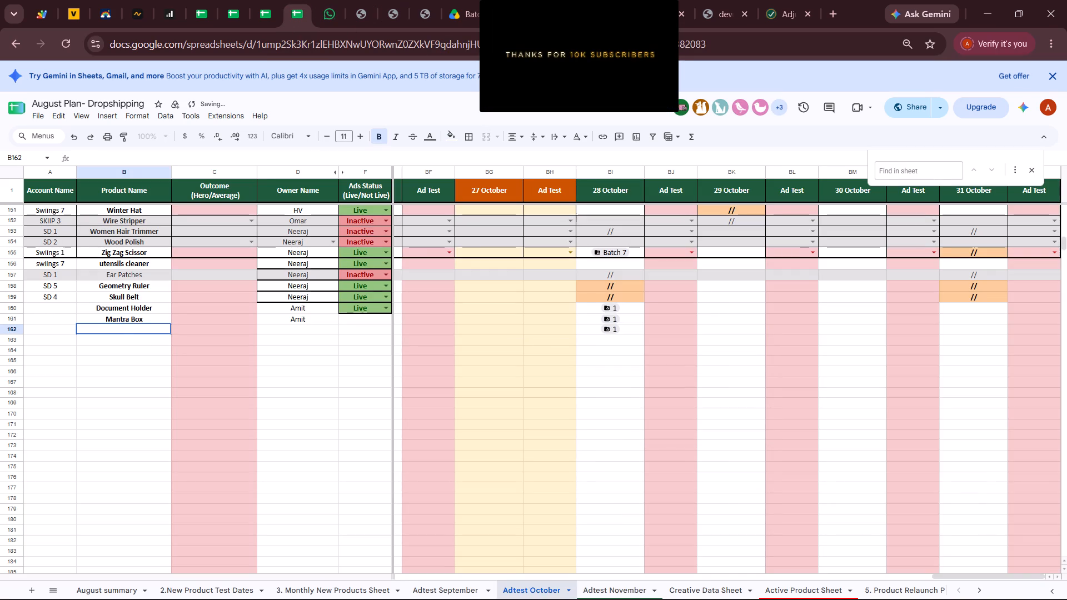
pyautogui.hotkey('shift', 'g')
pyautogui.hotkey('shift', 'BackSpace')
pyautogui.write('Hawan Kund')
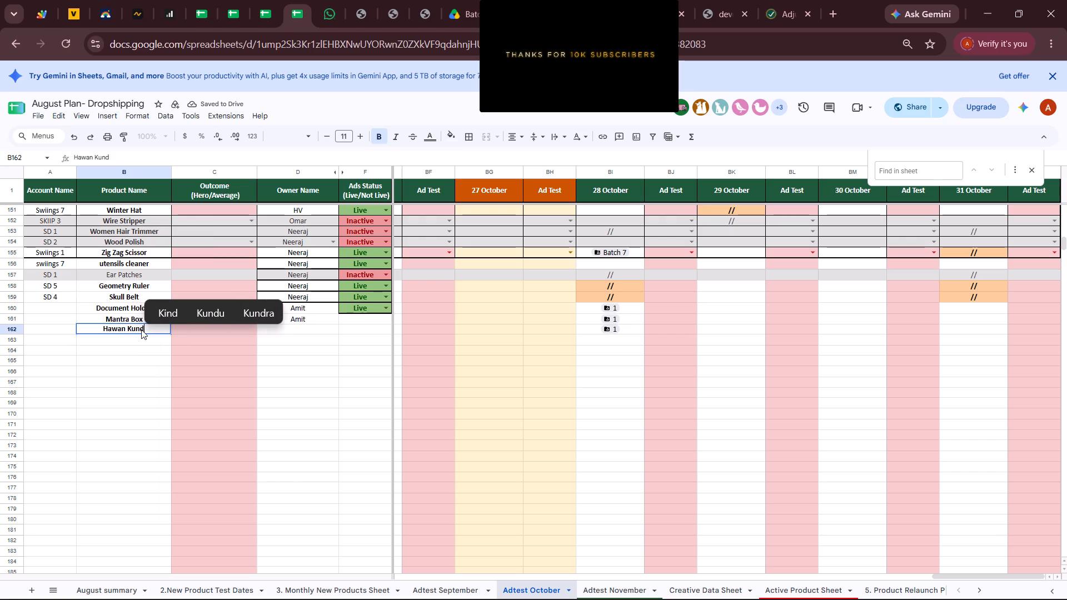
pyautogui.doubleClick(300, 327)
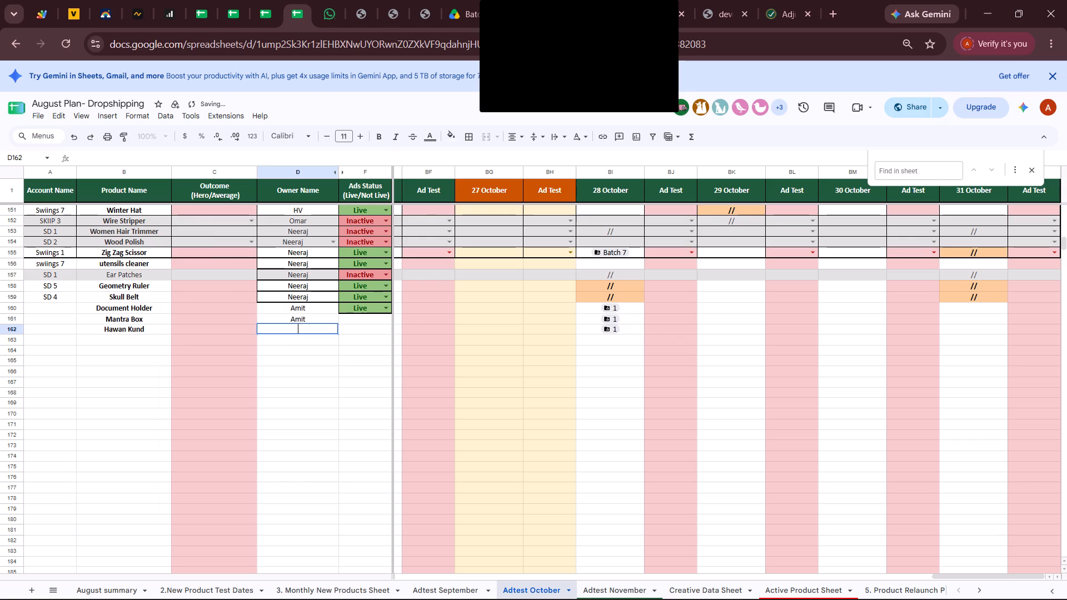
pyautogui.write('Ait')
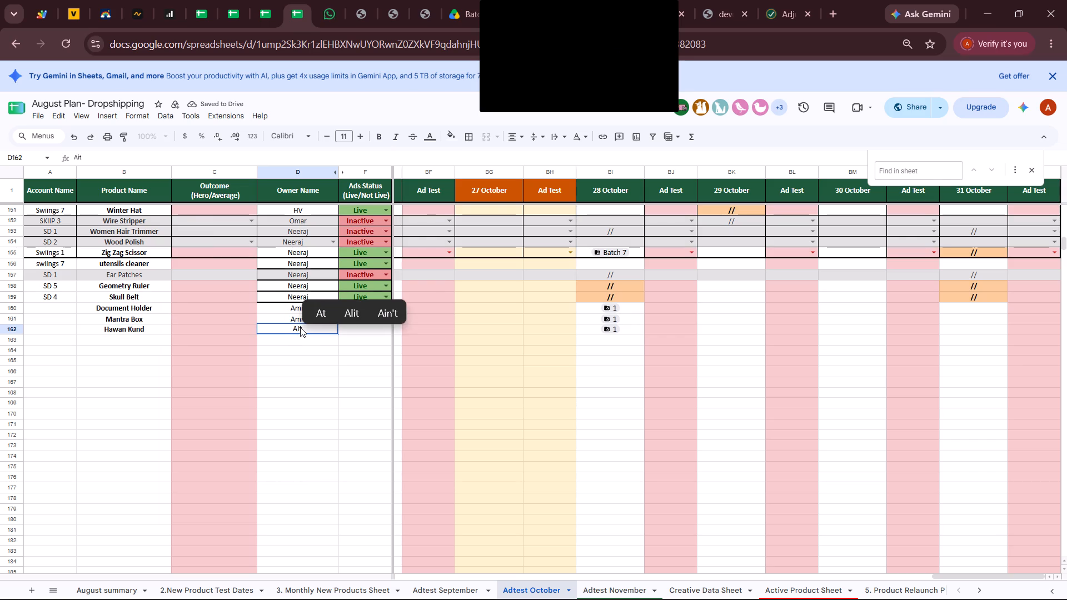
pyautogui.press('BackSpace')
pyautogui.press('BackSpace')
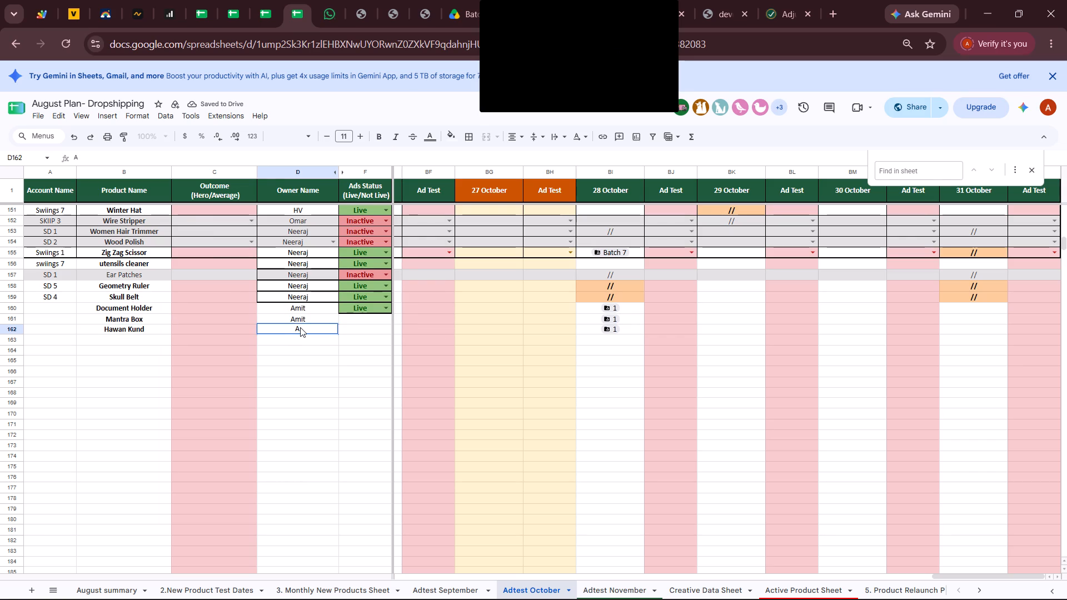
pyautogui.write('mit')
pyautogui.press('Return')
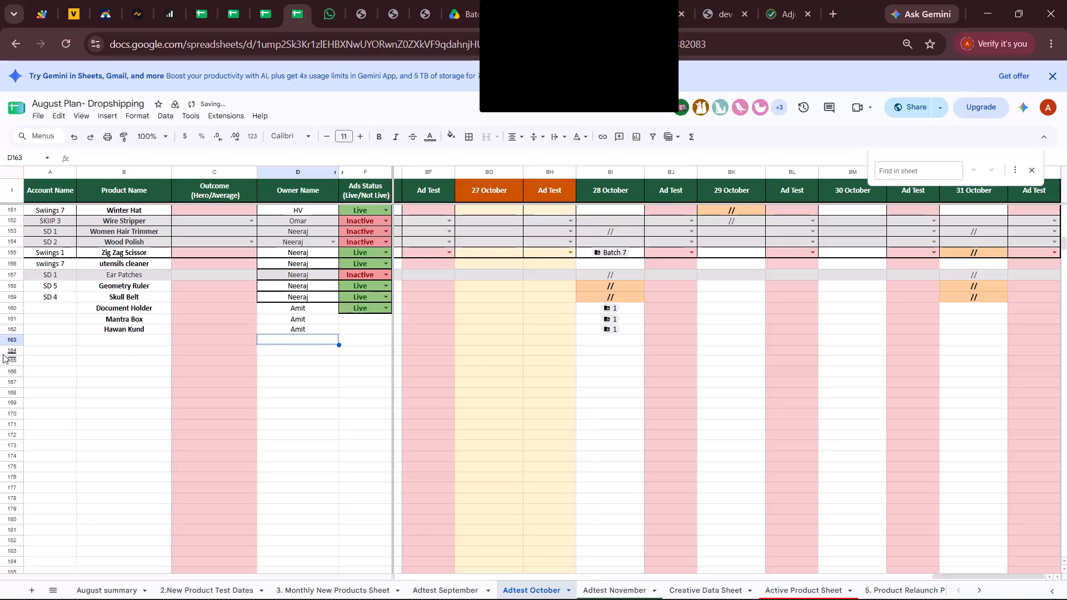
pyautogui.click(12, 342)
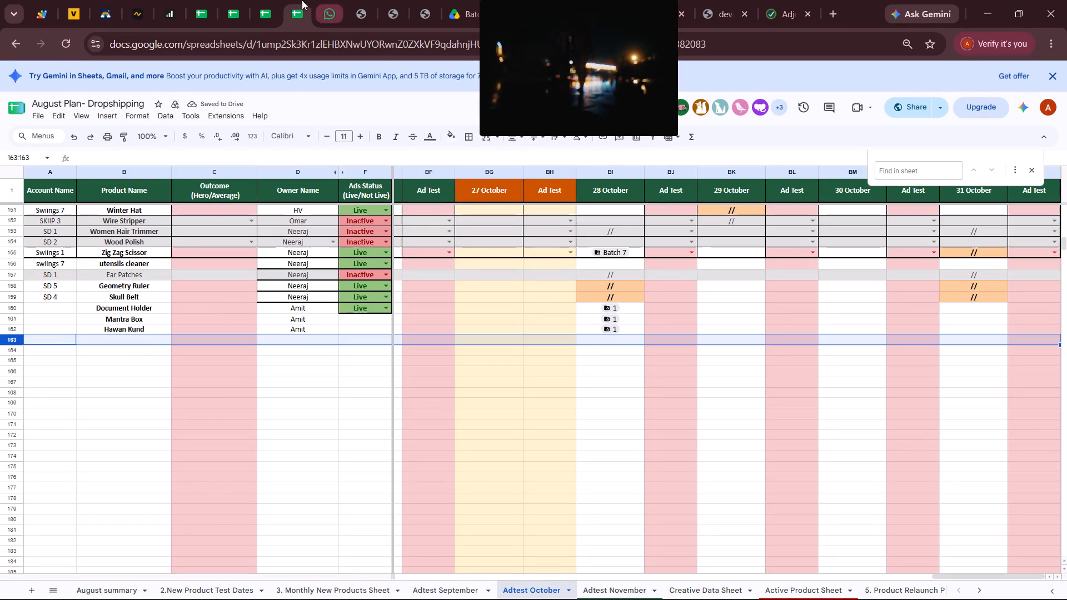
# Set the test date of the Hawan Kund row in the Creative Data sheet to 10/28/2026.
pyautogui.click(271, 1)
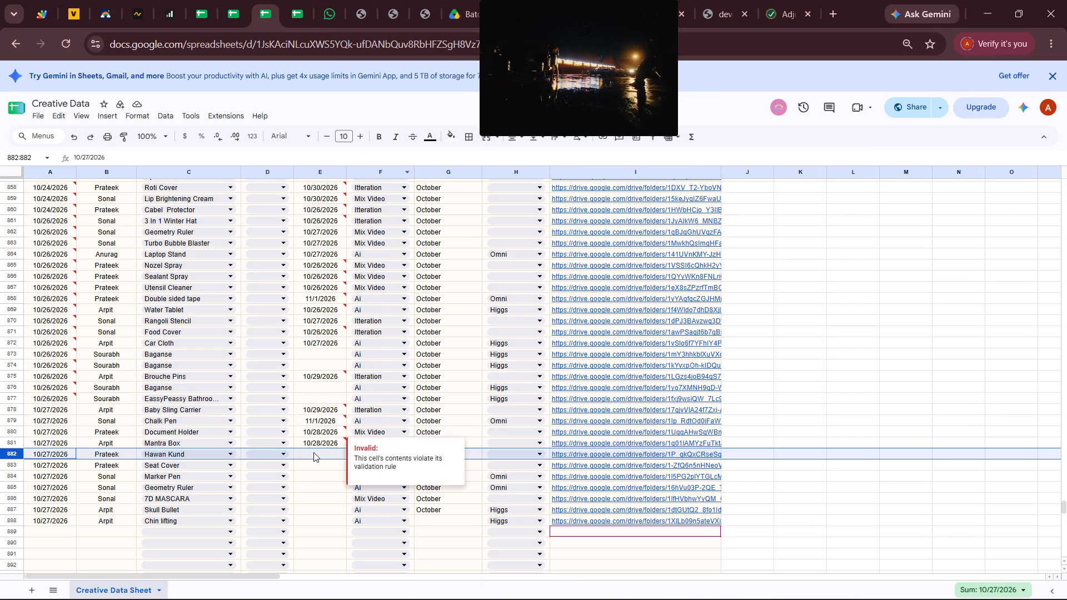
pyautogui.doubleClick(313, 452)
pyautogui.click(316, 402)
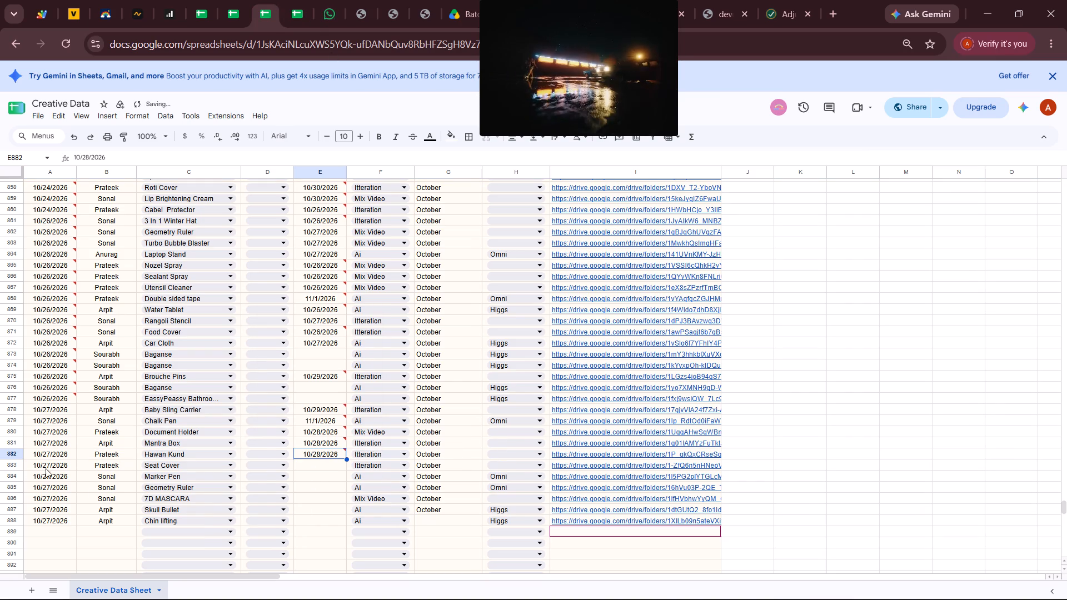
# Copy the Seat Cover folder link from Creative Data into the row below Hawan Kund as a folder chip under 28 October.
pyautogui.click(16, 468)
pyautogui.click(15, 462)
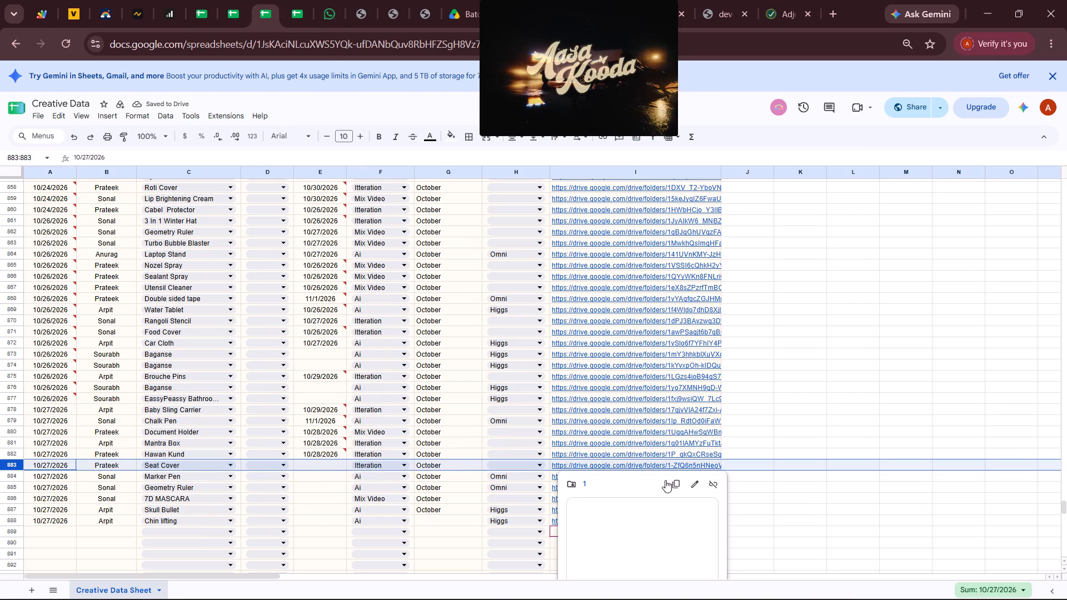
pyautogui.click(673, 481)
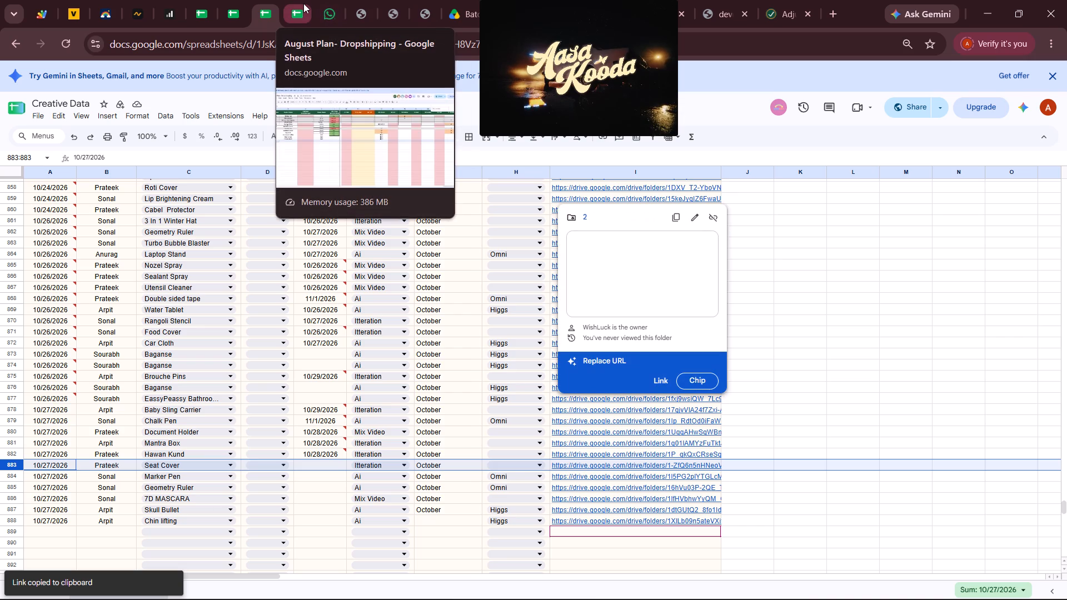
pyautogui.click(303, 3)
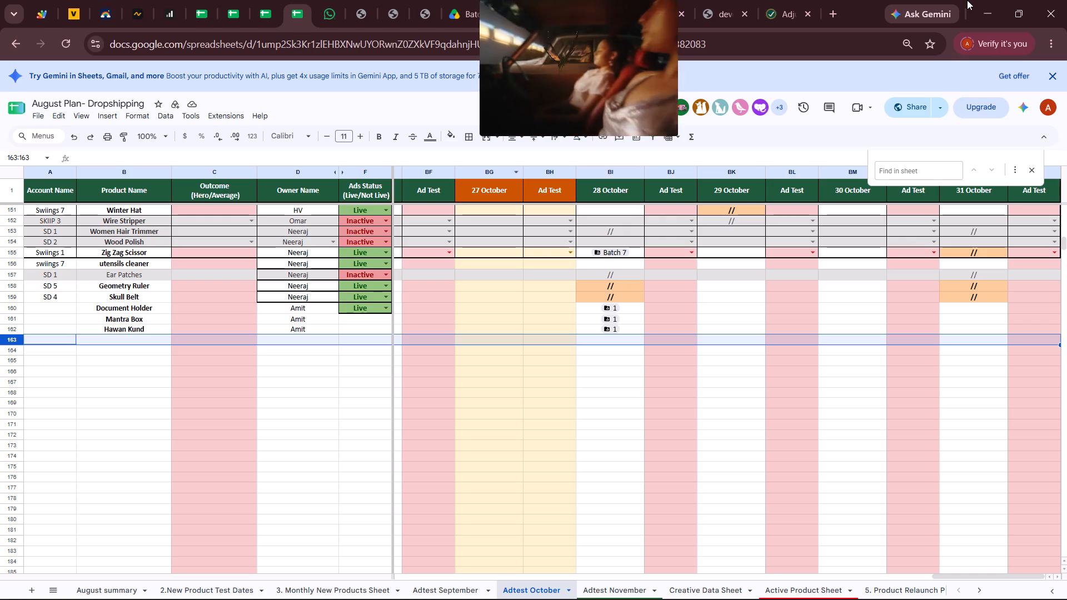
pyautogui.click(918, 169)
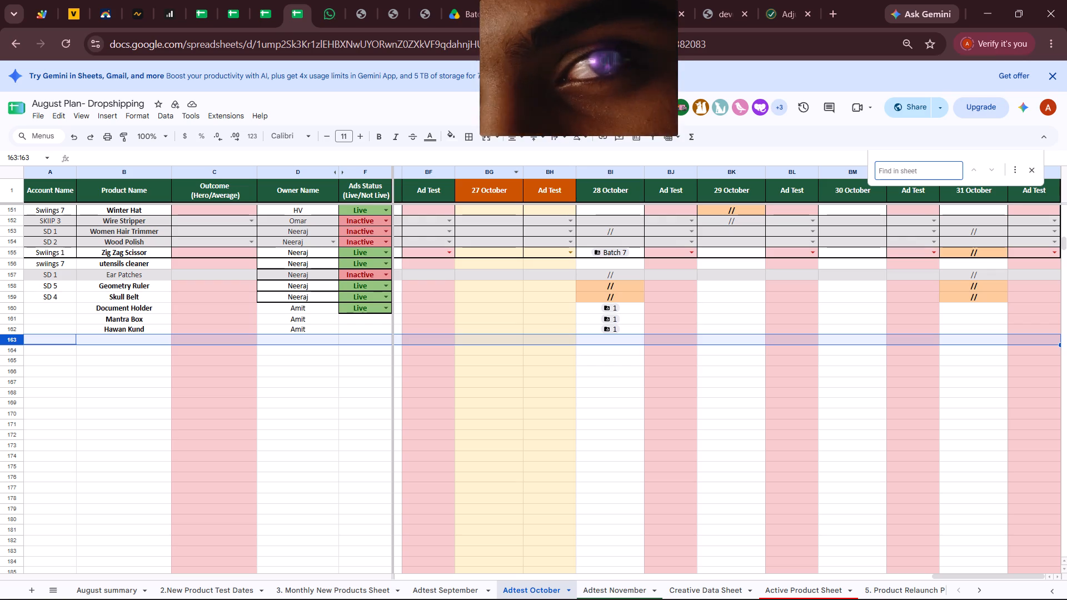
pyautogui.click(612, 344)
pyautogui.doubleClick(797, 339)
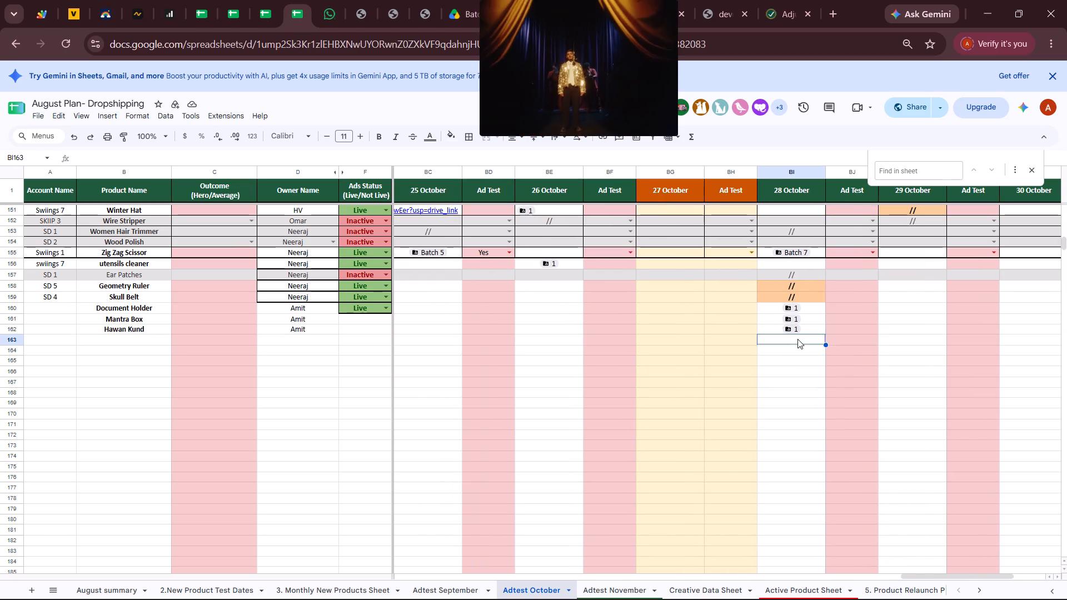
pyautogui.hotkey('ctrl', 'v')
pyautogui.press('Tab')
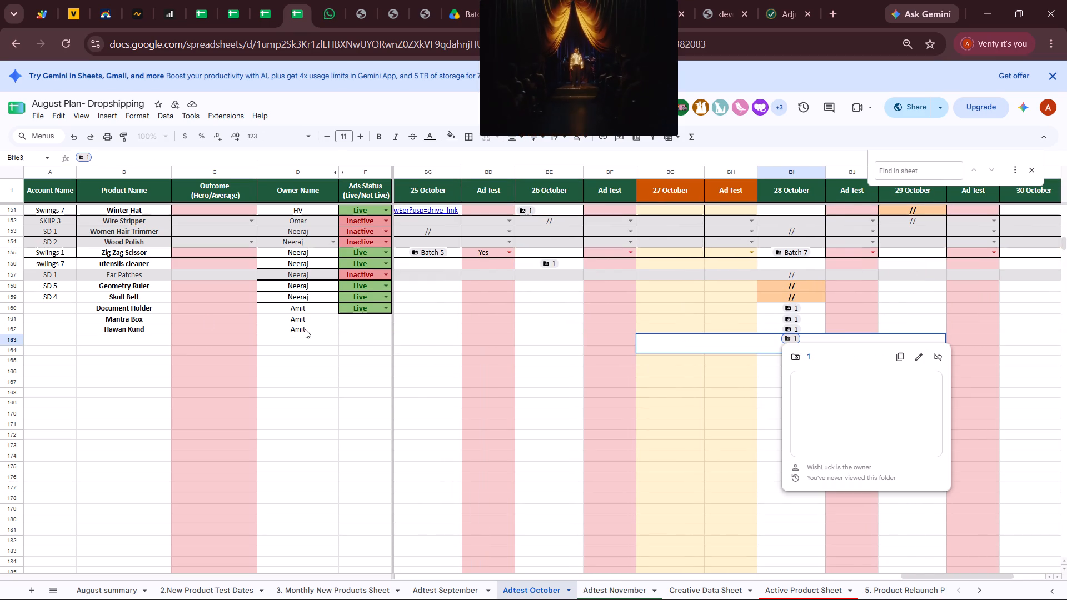
# Enter Seat Cover as the product name below Hawan Kund in the Adtest October sheet.
pyautogui.doubleClick(132, 335)
pyautogui.doubleClick(130, 340)
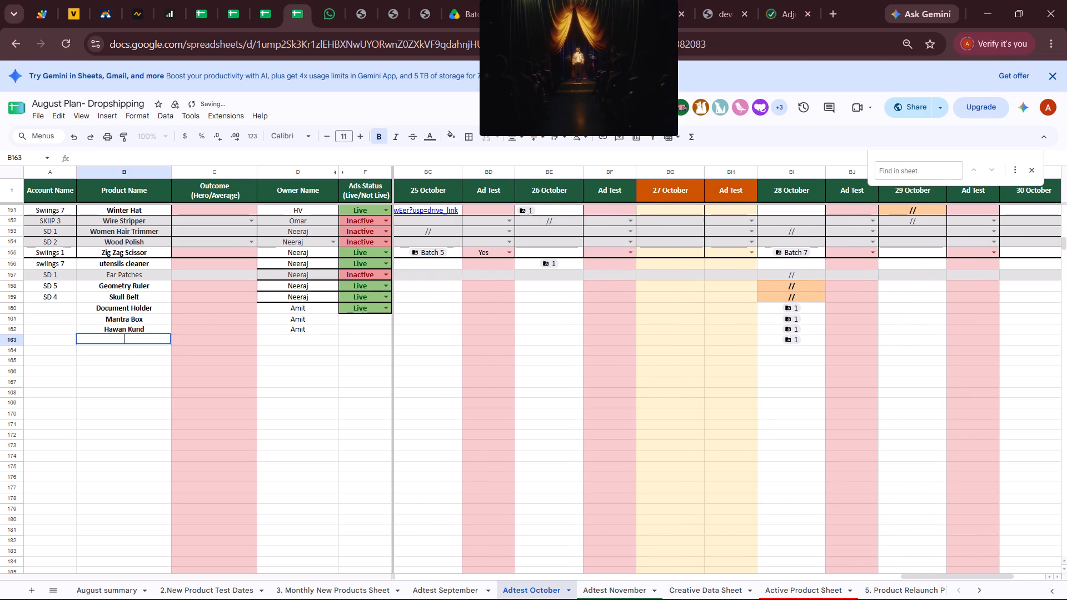
pyautogui.write('Seat')
pyautogui.press('space')
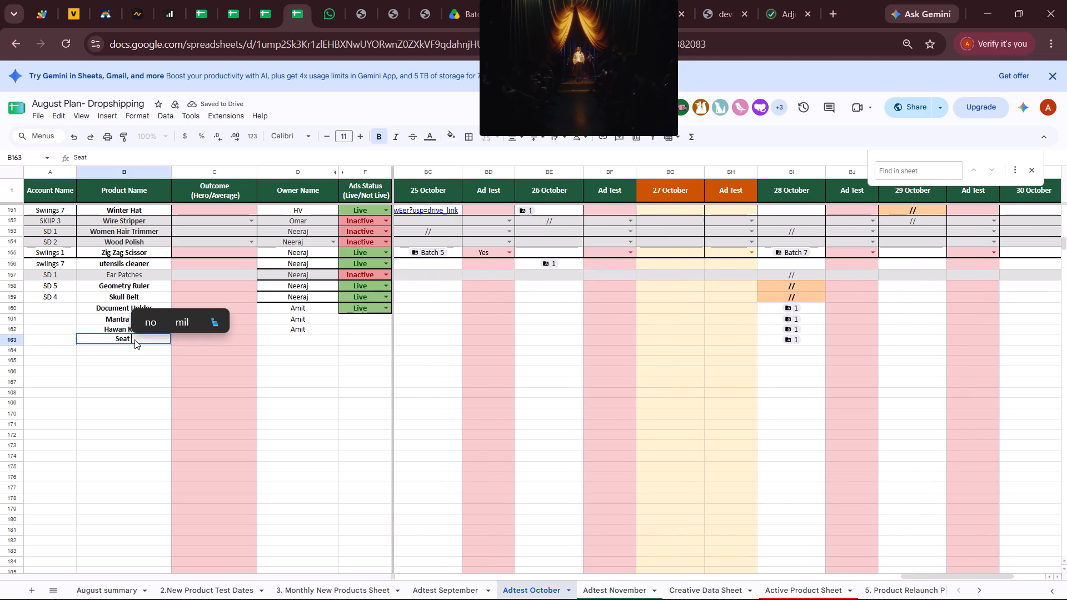
pyautogui.write('Cover')
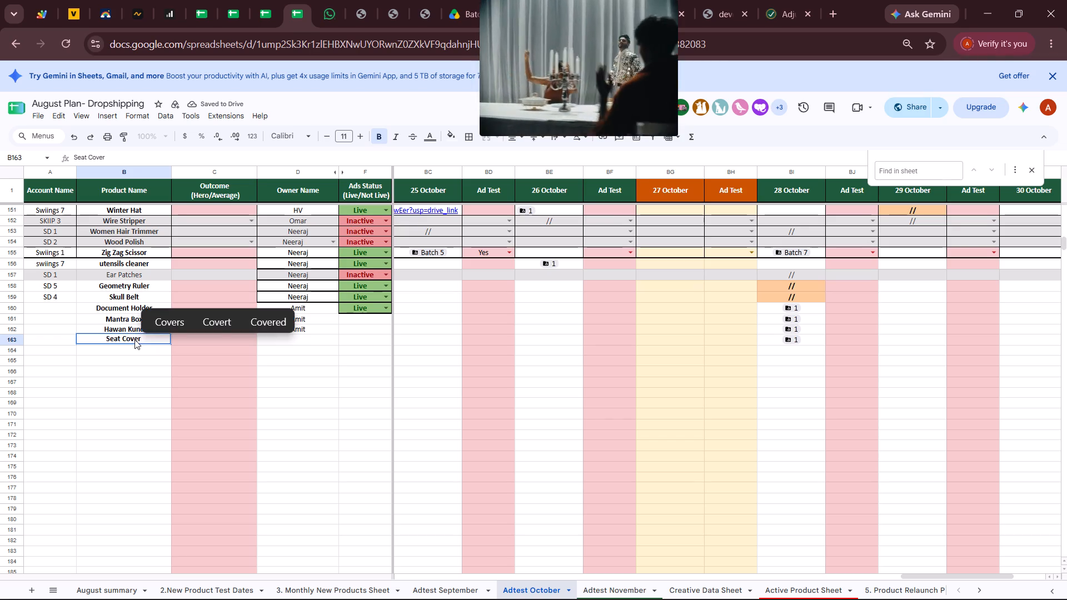
pyautogui.press('Return')
pyautogui.click(152, 335)
# Set the test date of the Seat Cover row in the Creative Data sheet to 10/28/2026.
pyautogui.click(271, 8)
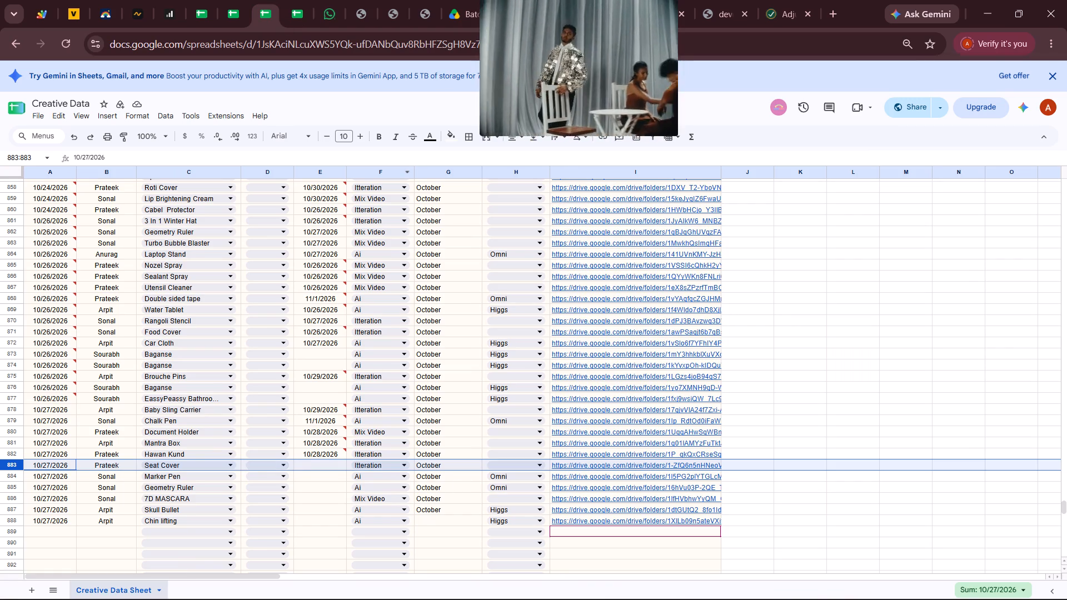
pyautogui.doubleClick(321, 468)
pyautogui.click(318, 418)
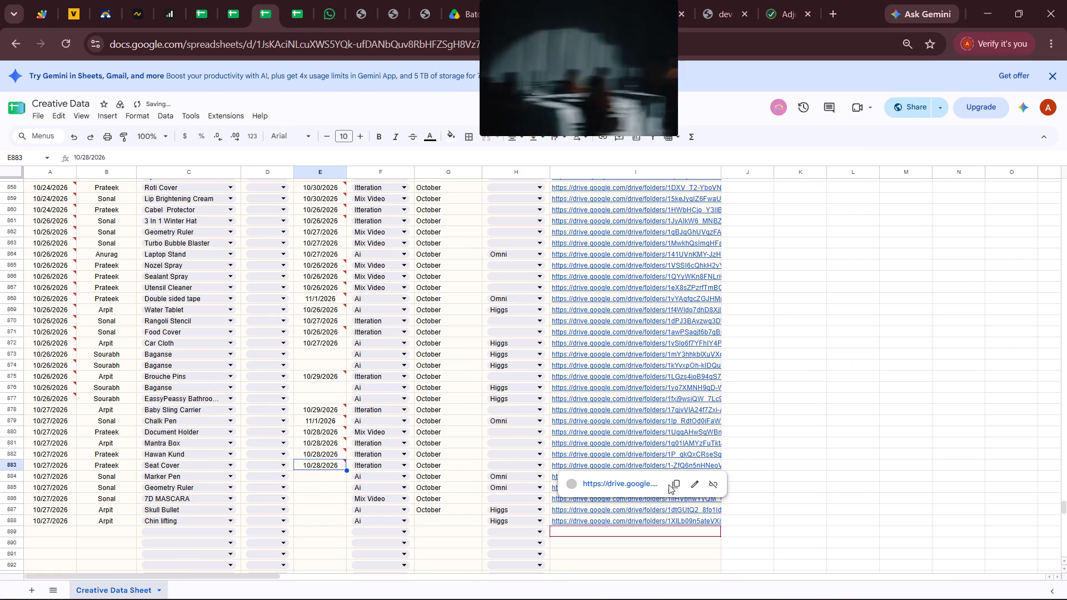
# Recopy the Seat Cover folder link from Creative Data and replace the 28 October chip in its Adtest October row with it.
pyautogui.click(674, 484)
pyautogui.click(290, 0)
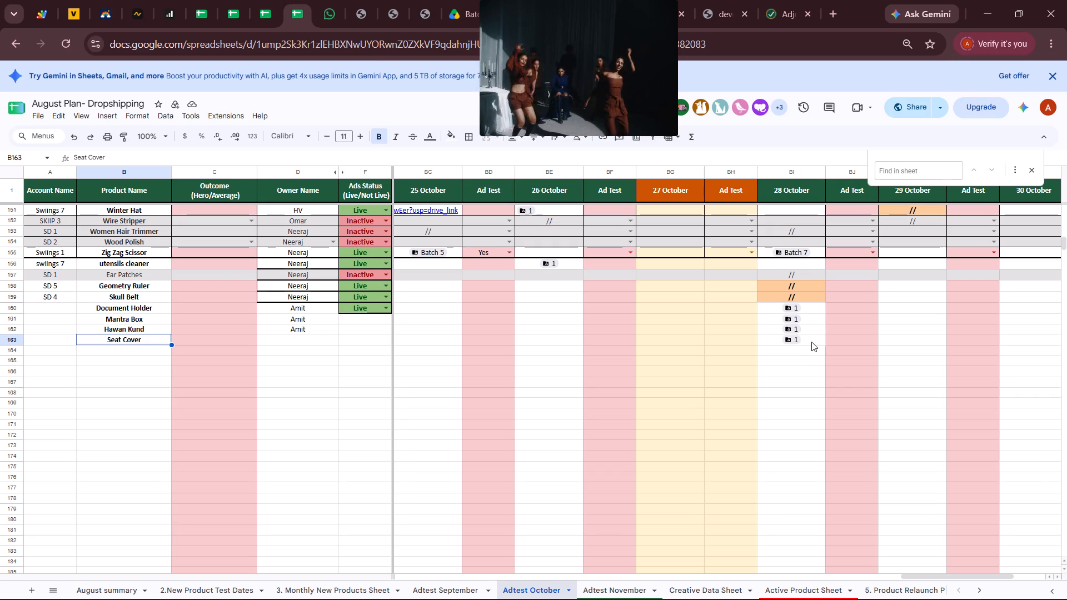
pyautogui.click(811, 341)
pyautogui.press('BackSpace')
pyautogui.hotkey('ctrl', 'v')
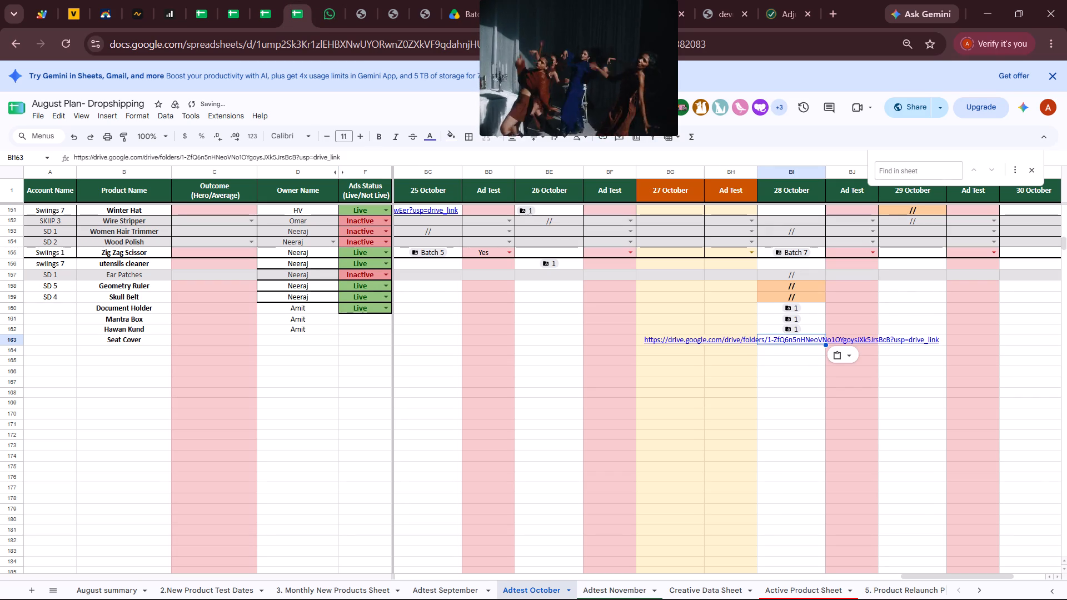
pyautogui.press('Tab')
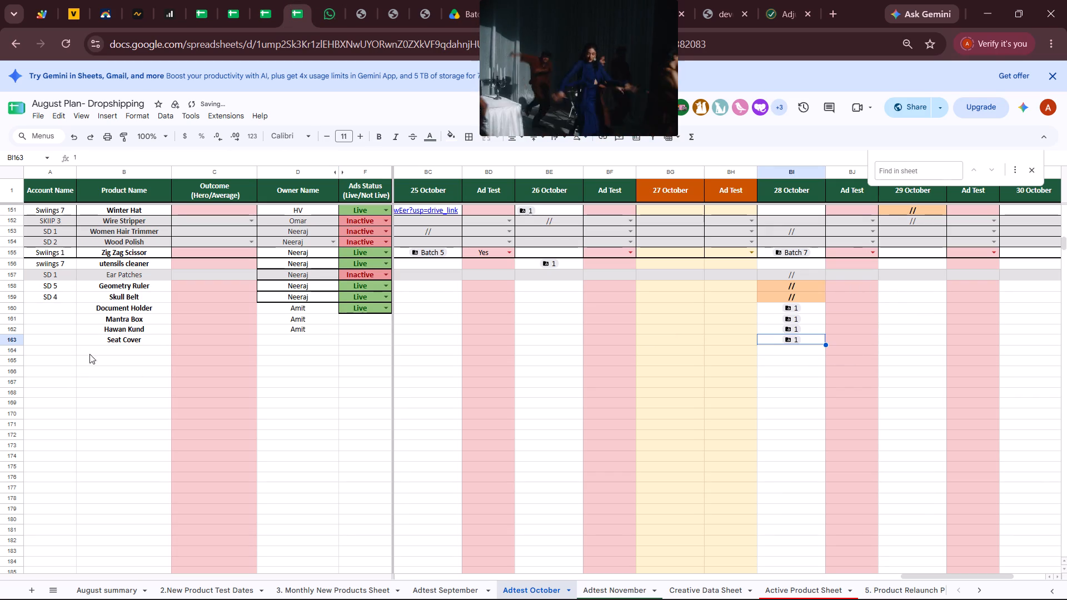
# Copy the Drive folder link from the Marker Pen row in Creative Data and return to August Plan- Dropshipping.
pyautogui.click(267, 0)
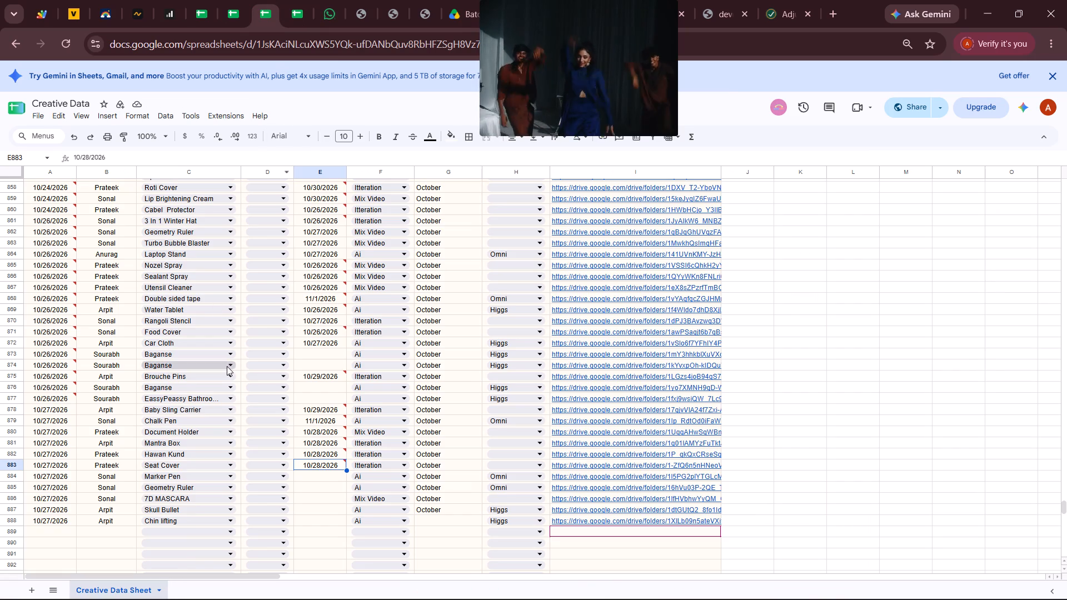
pyautogui.click(14, 475)
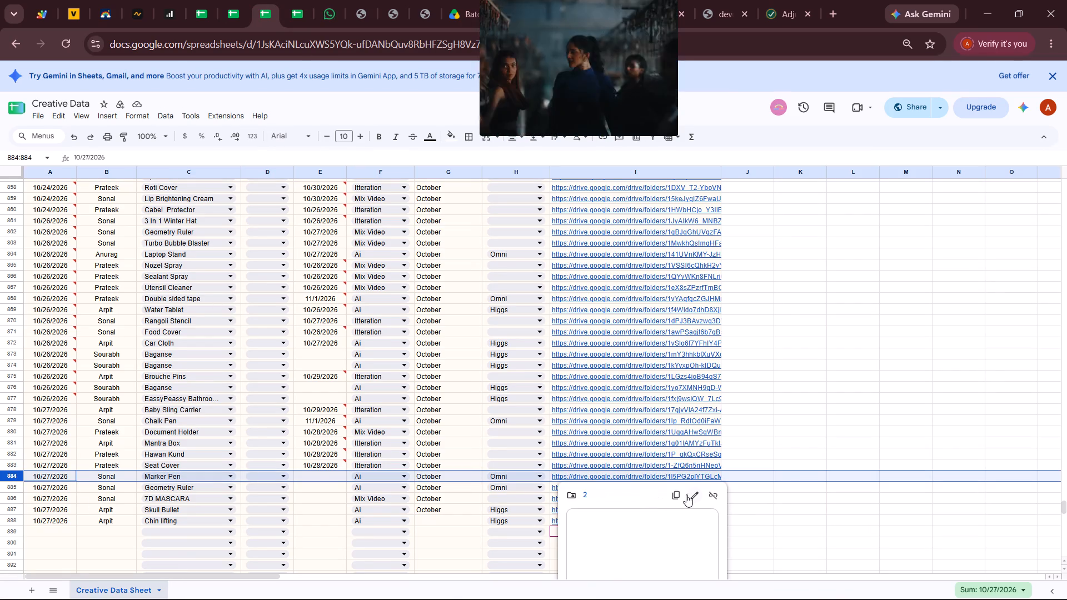
pyautogui.click(670, 495)
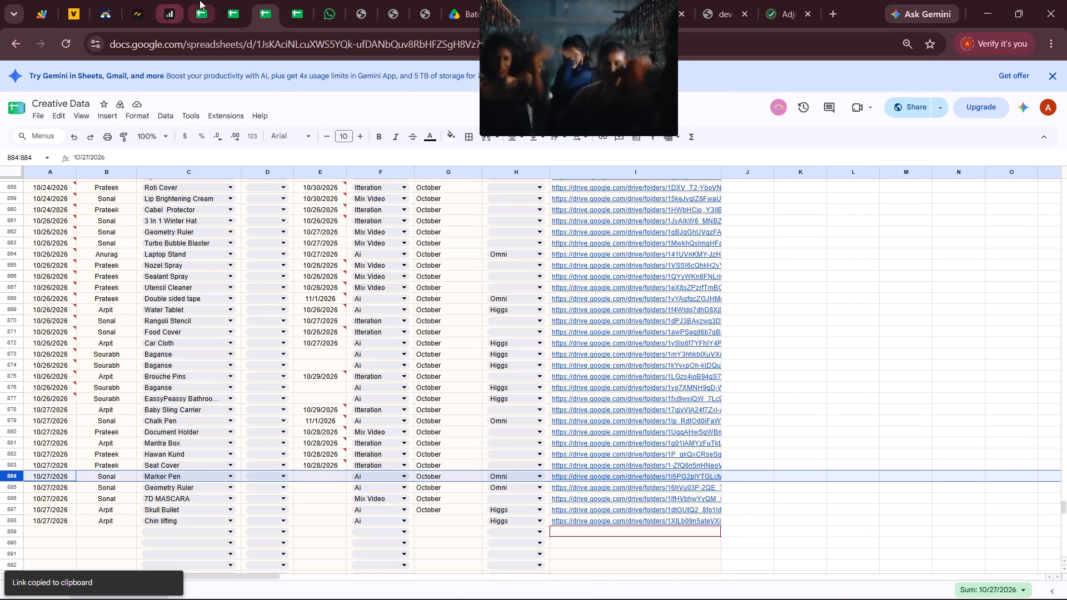
pyautogui.click(290, 0)
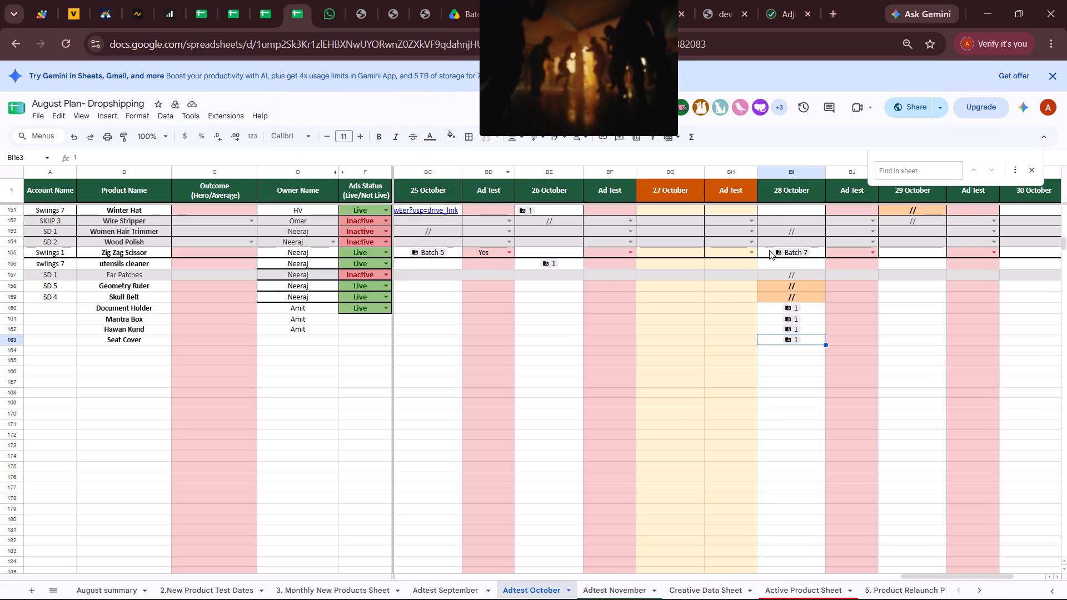
# Find the Marker Pen row in Adtest October and replace its 28 October placeholder with the copied link as a folder chip.
pyautogui.click(896, 173)
pyautogui.write('market')
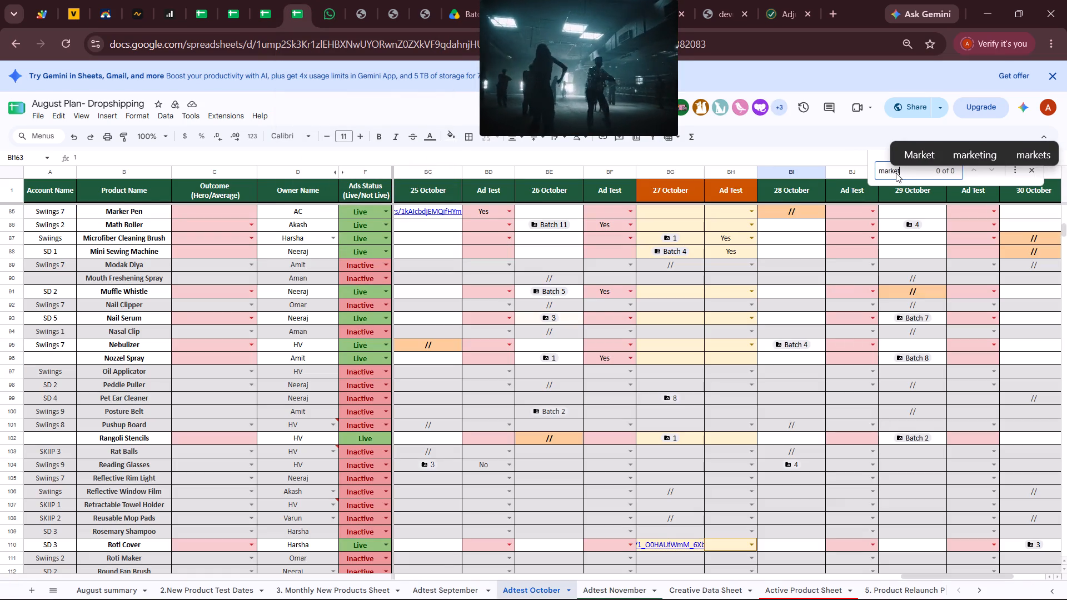
pyautogui.press('BackSpace')
pyautogui.press('r')
pyautogui.scroll(2, 43, 378)
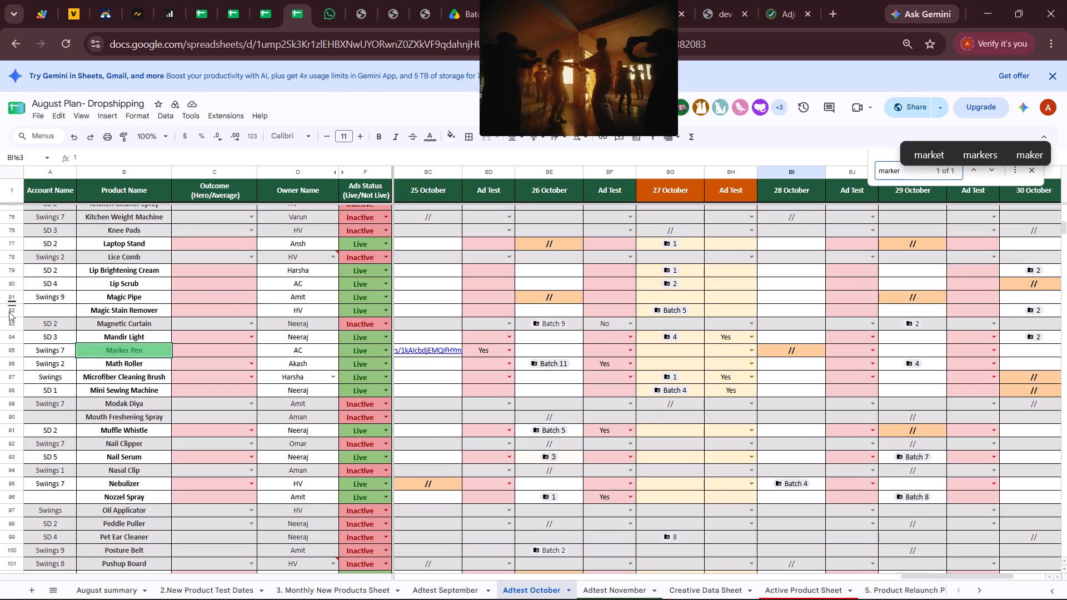
pyautogui.click(13, 354)
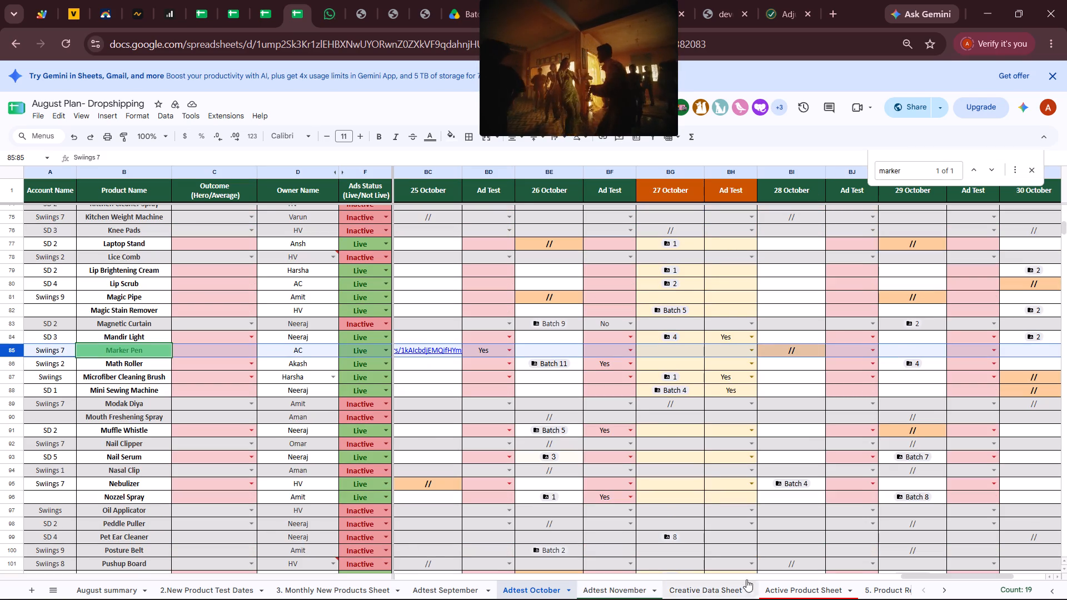
pyautogui.tripleClick(802, 352)
pyautogui.hotkey('ctrl', 'v')
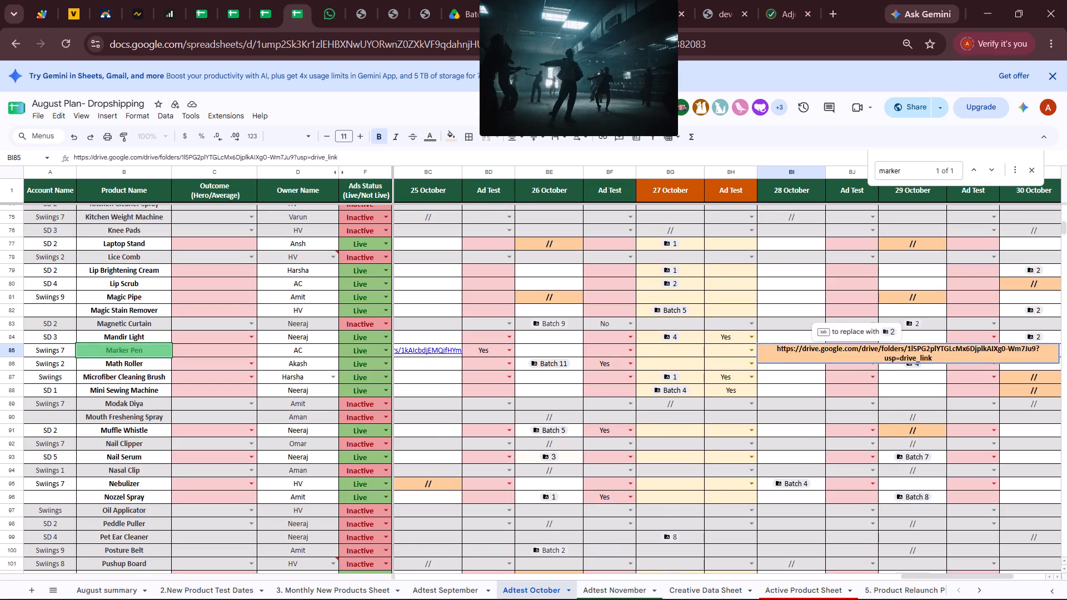
pyautogui.press('Tab')
pyautogui.click(809, 341)
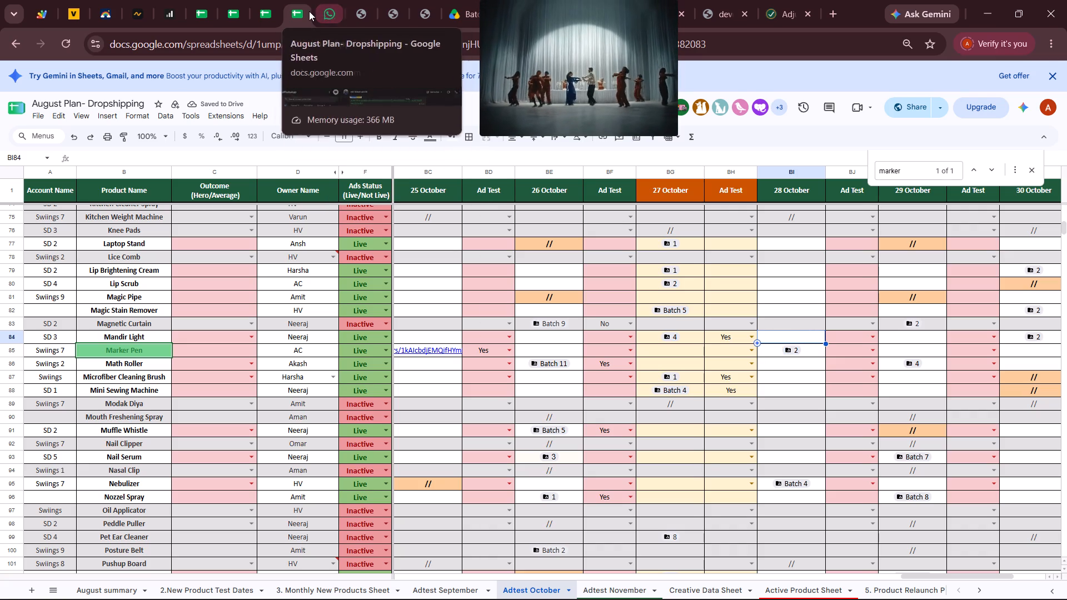
# Set the test date of the Marker Pen row in the Creative Data sheet to 10/28/2026.
pyautogui.click(269, 13)
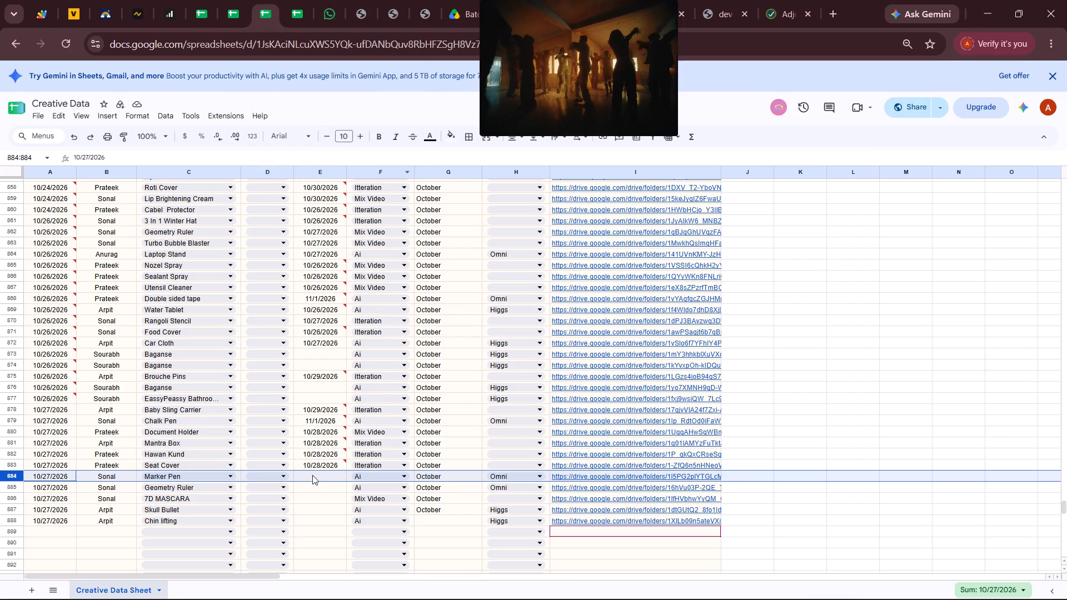
pyautogui.doubleClick(313, 473)
pyautogui.click(318, 428)
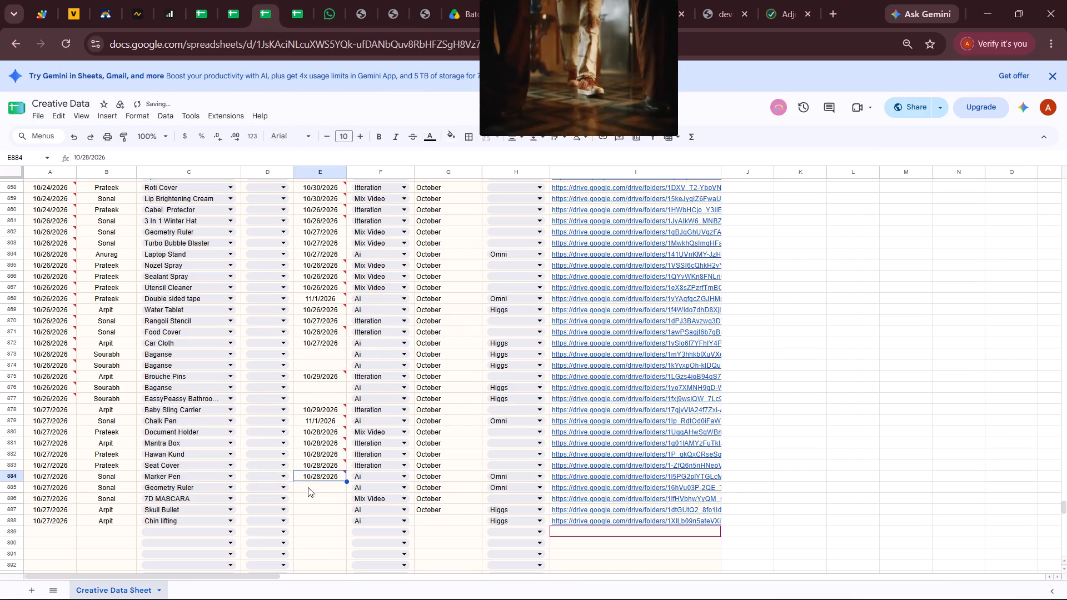
# Copy the Drive folder link from the 10/27/2026 Geometry Ruler row in Creative Data and return to August Plan- Dropshipping.
pyautogui.click(12, 484)
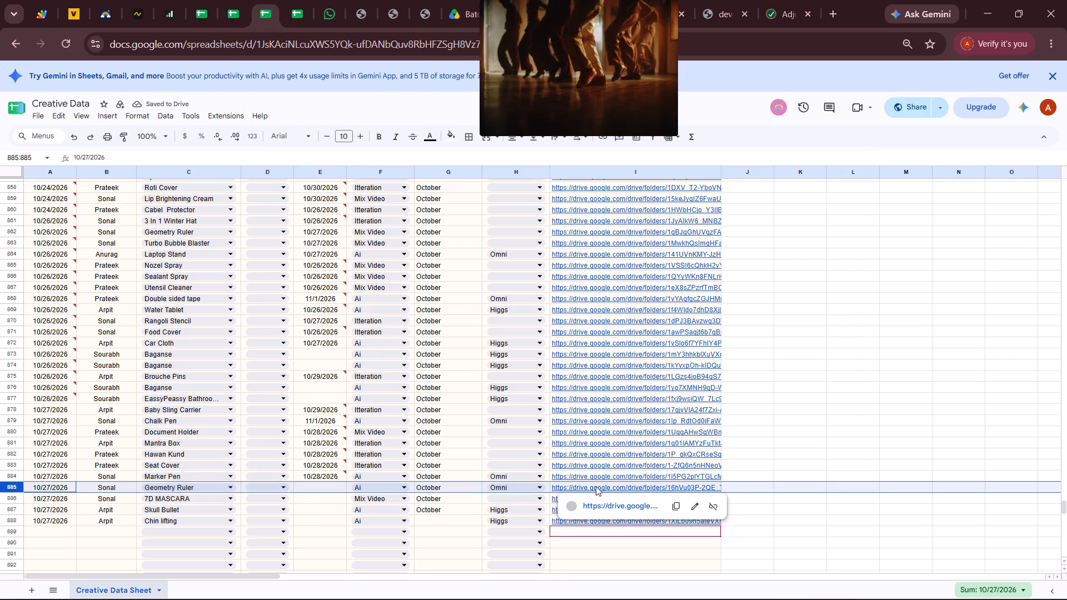
pyautogui.click(674, 504)
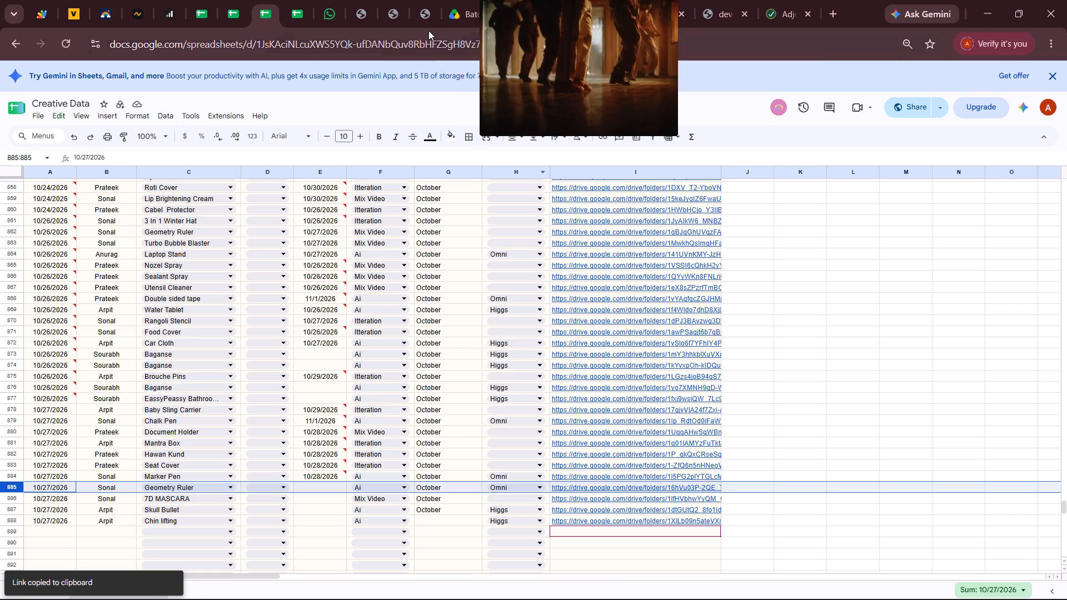
pyautogui.click(306, 7)
# Find the Geometry Ruler row in Adtest October and replace its 28 October placeholder with the copied link as a folder chip.
pyautogui.moveTo(905, 174); pyautogui.dragTo(846, 173)
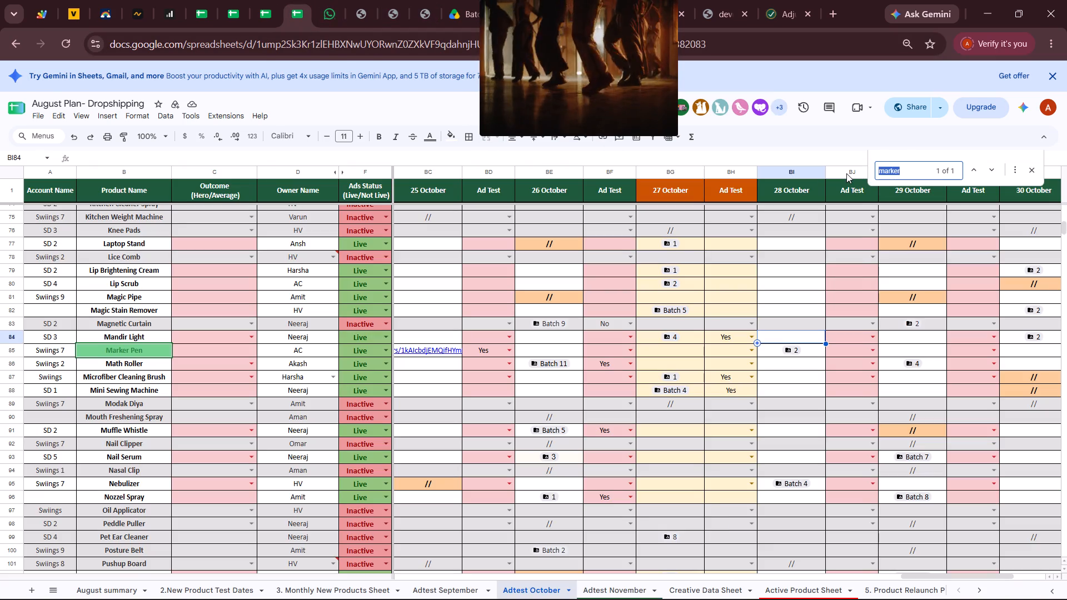
pyautogui.moveTo(846, 173); pyautogui.dragTo(846, 173)
pyautogui.press('BackSpace')
pyautogui.write('Ge')
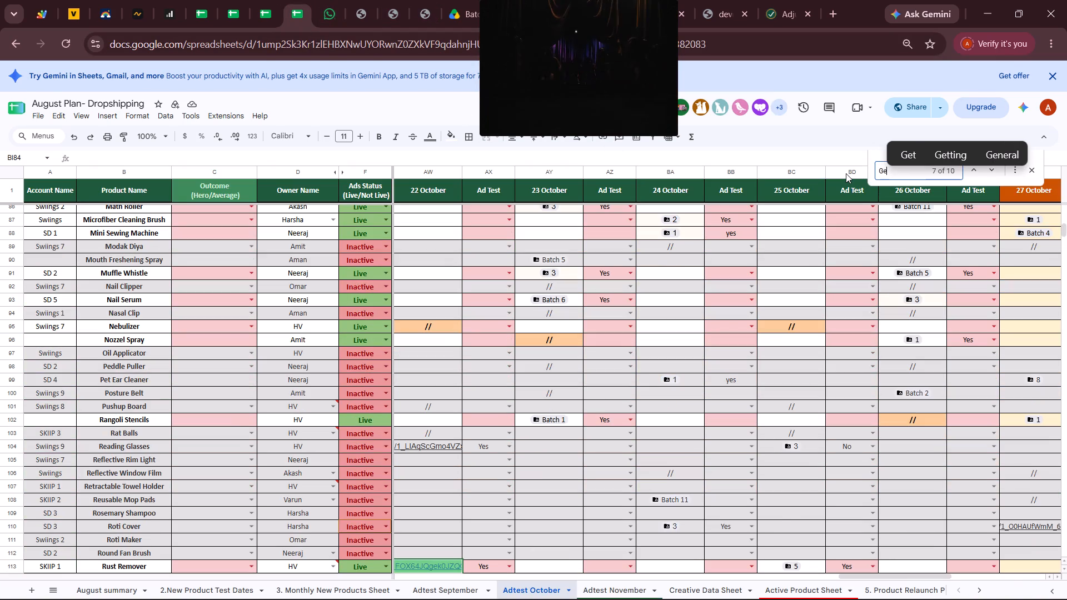
pyautogui.press('o')
pyautogui.scroll(-2, 773, 208)
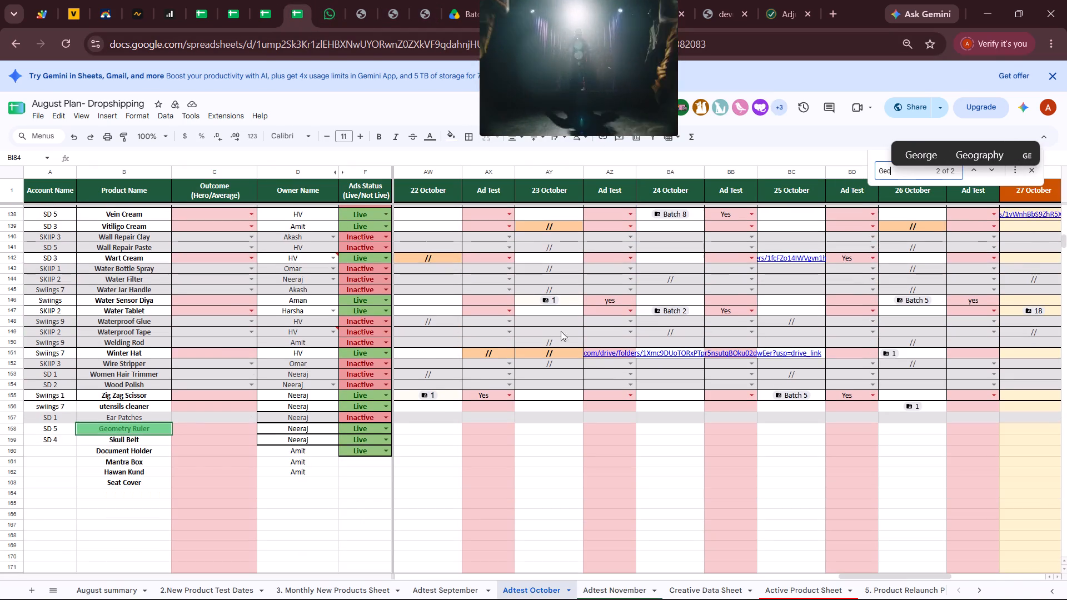
pyautogui.click(12, 427)
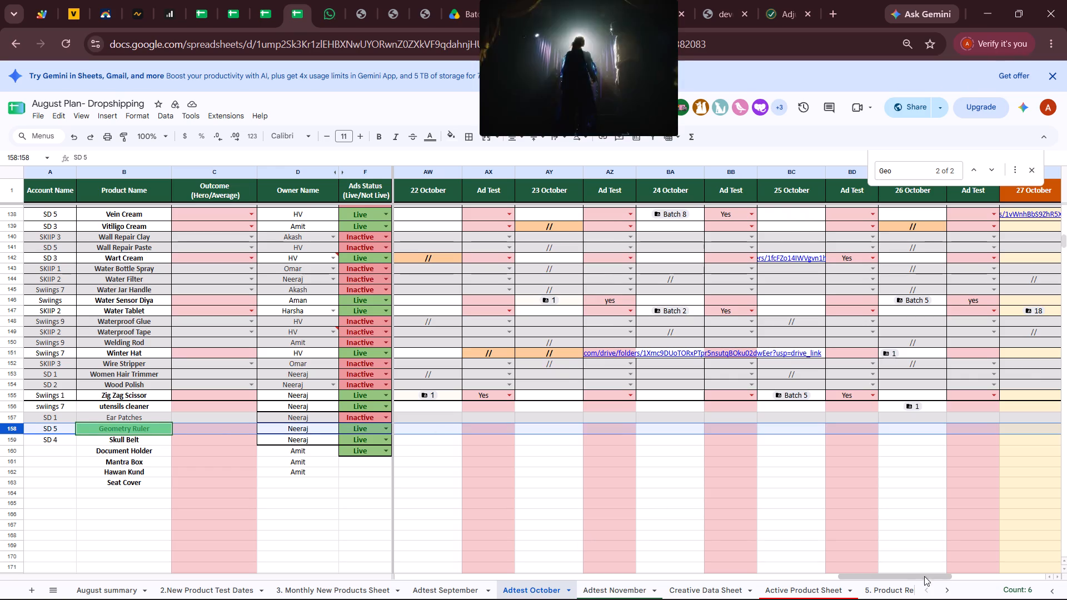
pyautogui.moveTo(921, 577); pyautogui.dragTo(1009, 572)
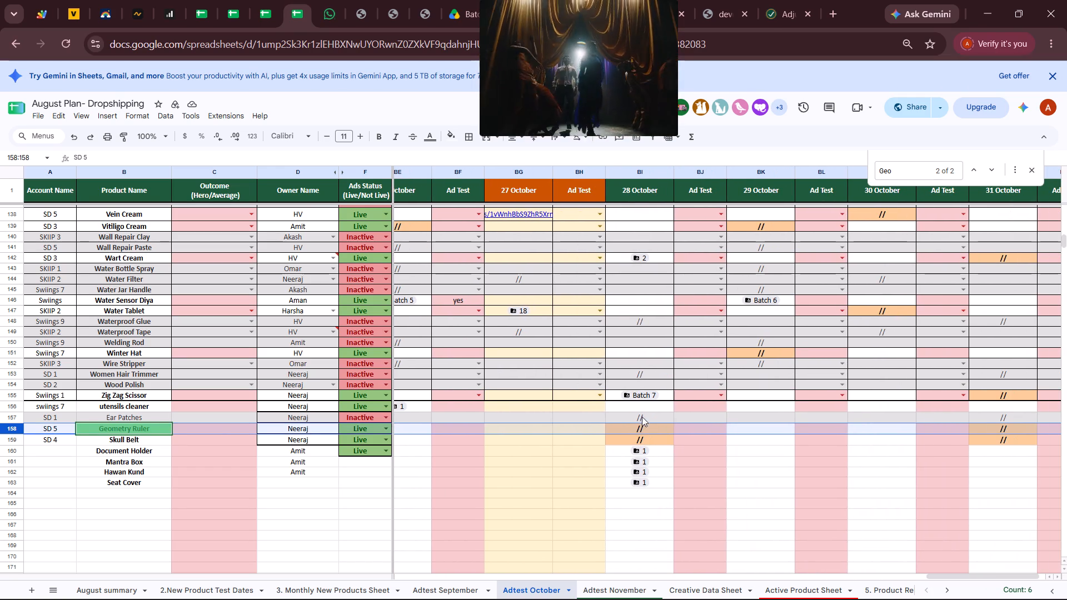
pyautogui.doubleClick(655, 432)
pyautogui.press('BackSpace')
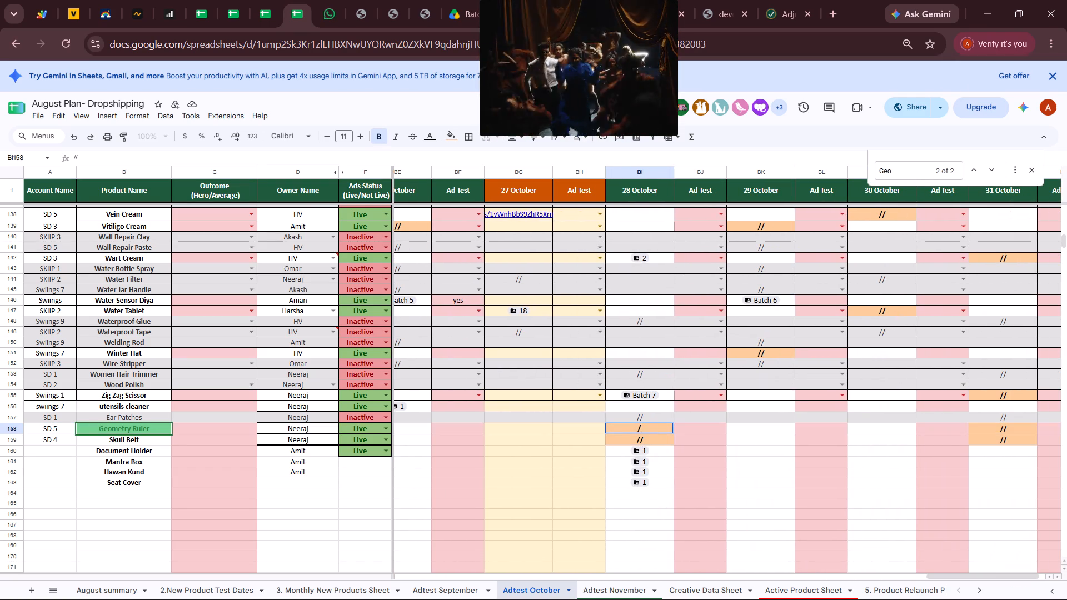
pyautogui.press('BackSpace')
pyautogui.hotkey('ctrl', 'v')
pyautogui.press('Tab')
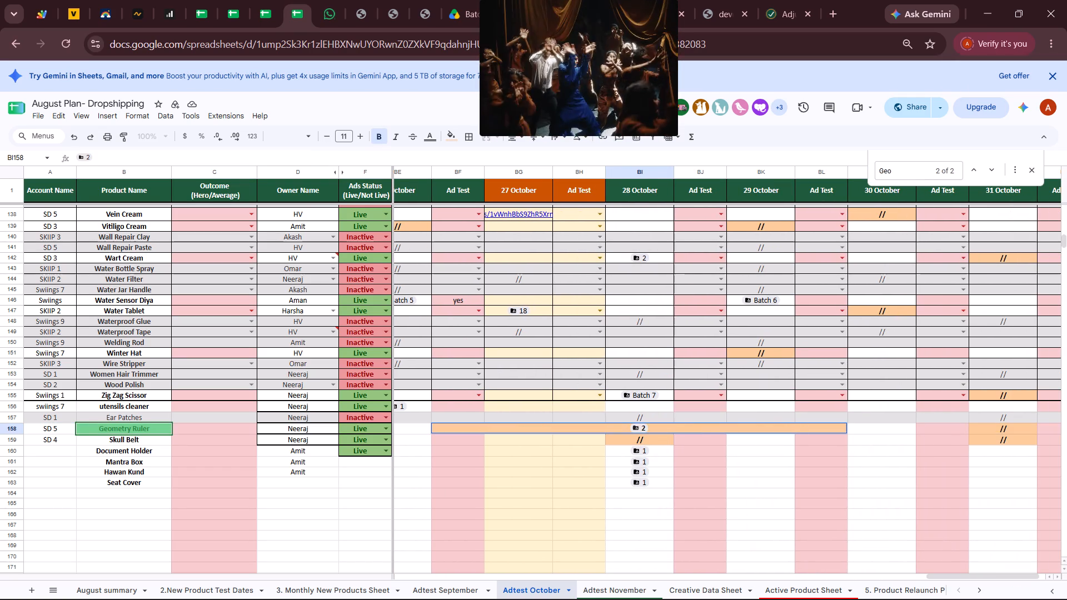
pyautogui.click(697, 456)
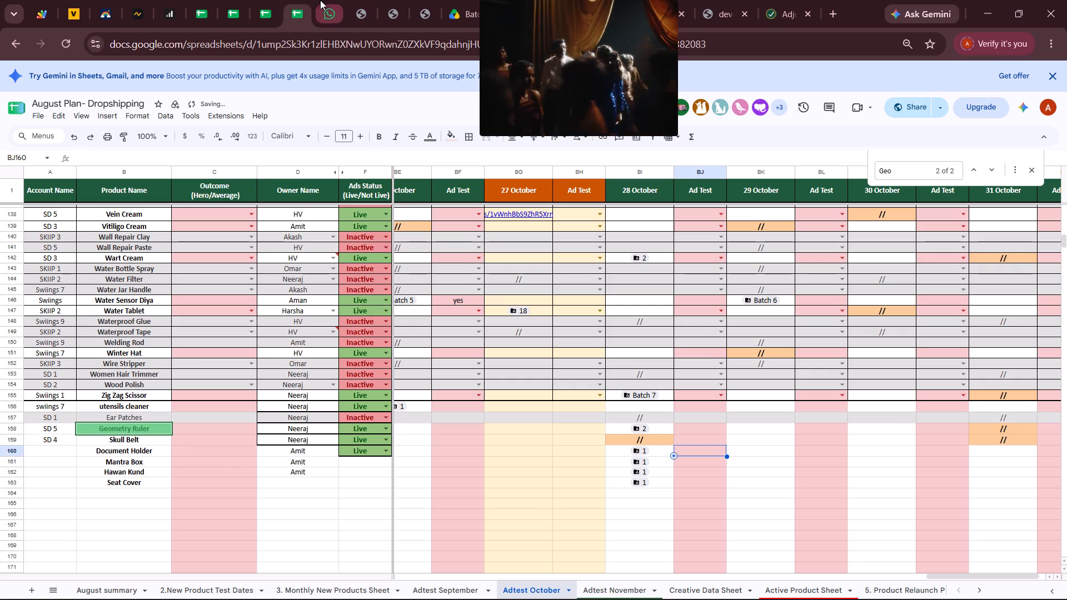
# Set the test date of the 10/27/2026 Geometry Ruler row in the Creative Data sheet to 10/28/2026.
pyautogui.click(272, 14)
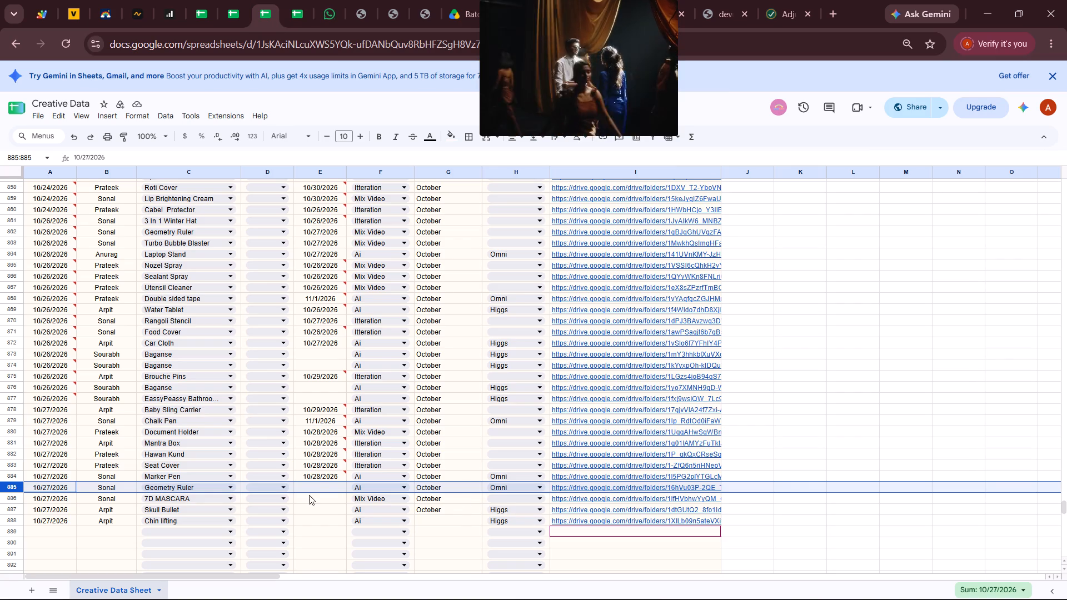
pyautogui.doubleClick(319, 488)
pyautogui.click(320, 441)
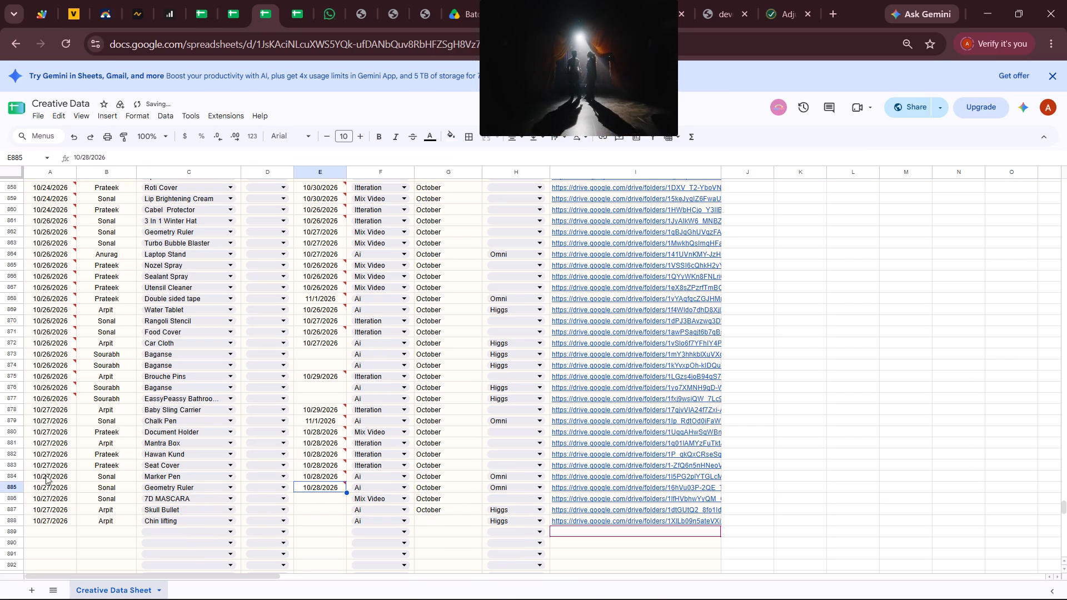
# Copy the Drive folder link from the 7D MASCARA row in Creative Data and return to August Plan- Dropshipping.
pyautogui.click(11, 497)
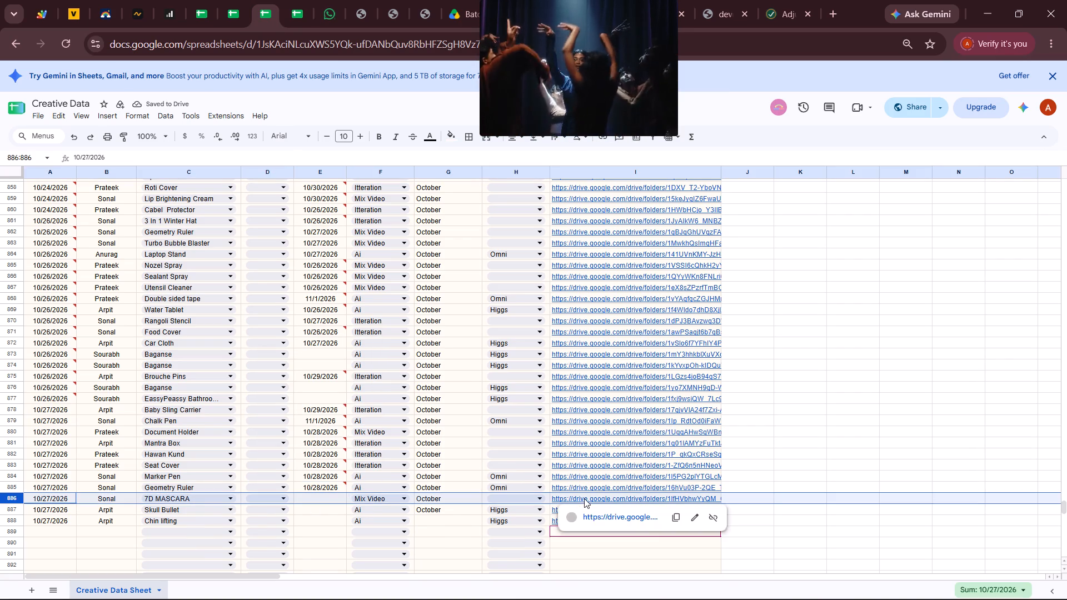
pyautogui.click(673, 513)
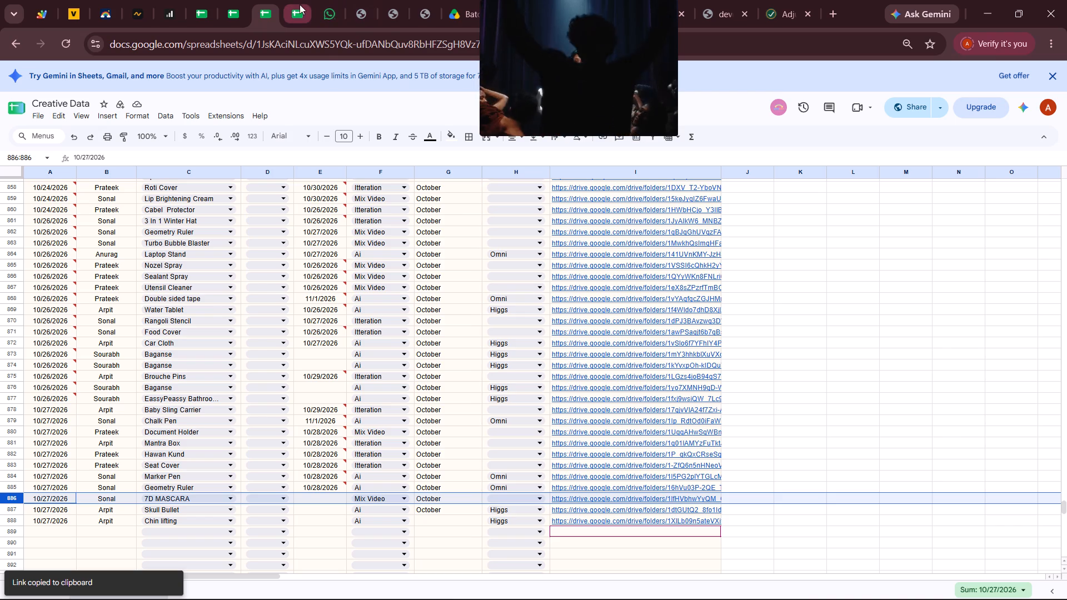
pyautogui.click(300, 4)
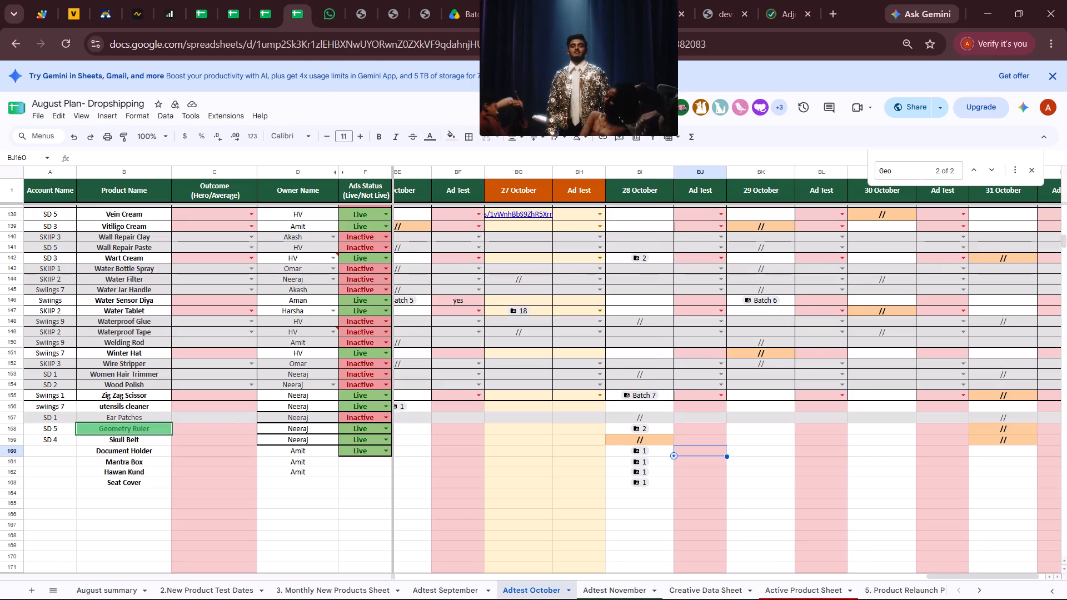
# Find the 7D Mascara row in Adtest October and replace its 29 October placeholder with the copied link as a folder chip.
pyautogui.moveTo(901, 172); pyautogui.dragTo(850, 169)
pyautogui.press('BackSpace')
pyautogui.write('7d')
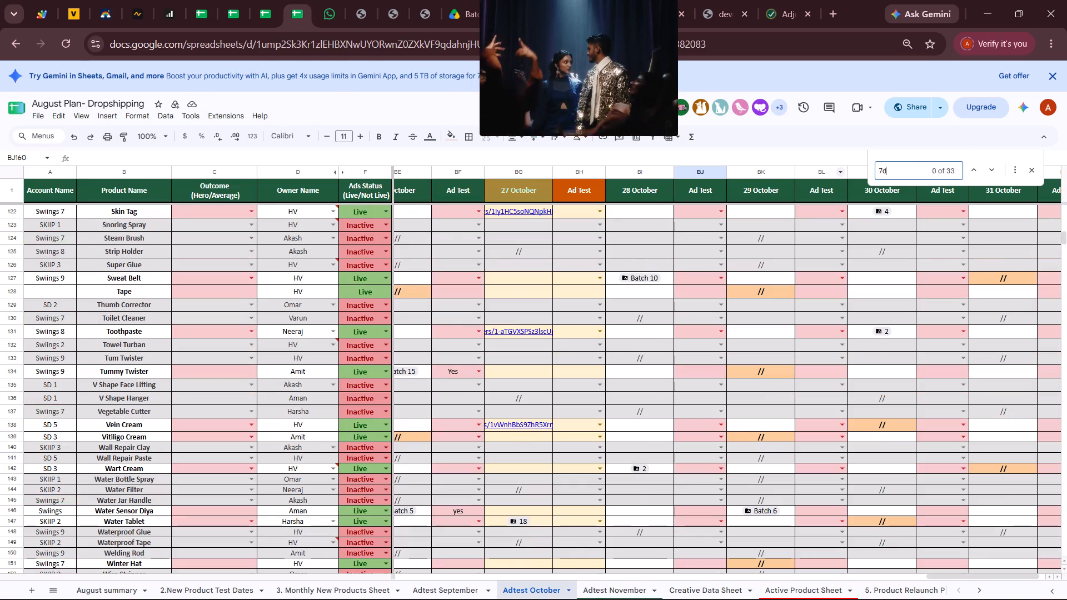
pyautogui.scroll(3, 617, 227)
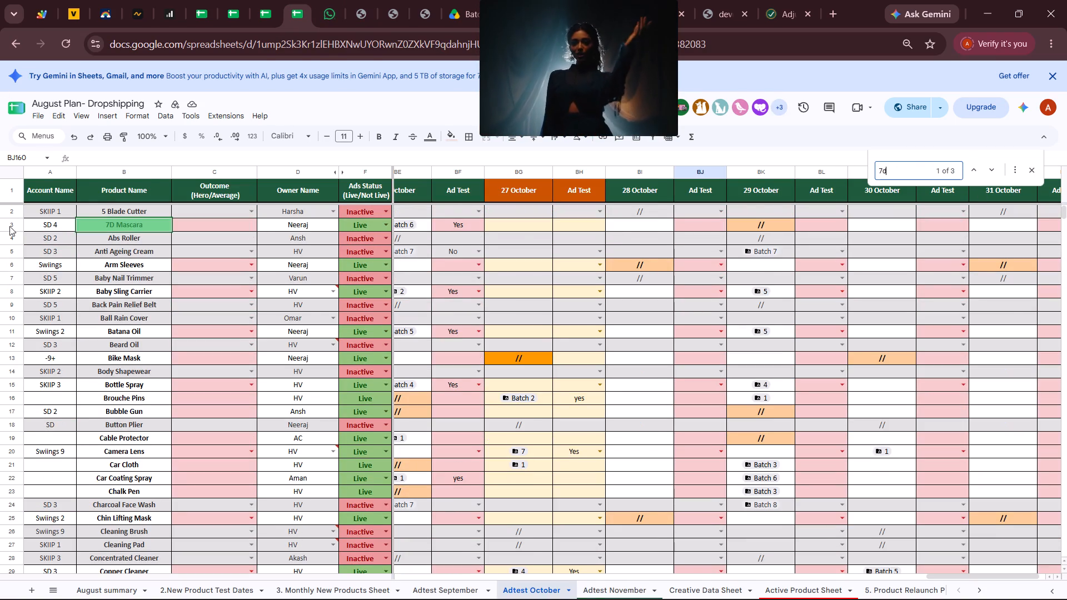
pyautogui.click(9, 226)
pyautogui.tripleClick(775, 226)
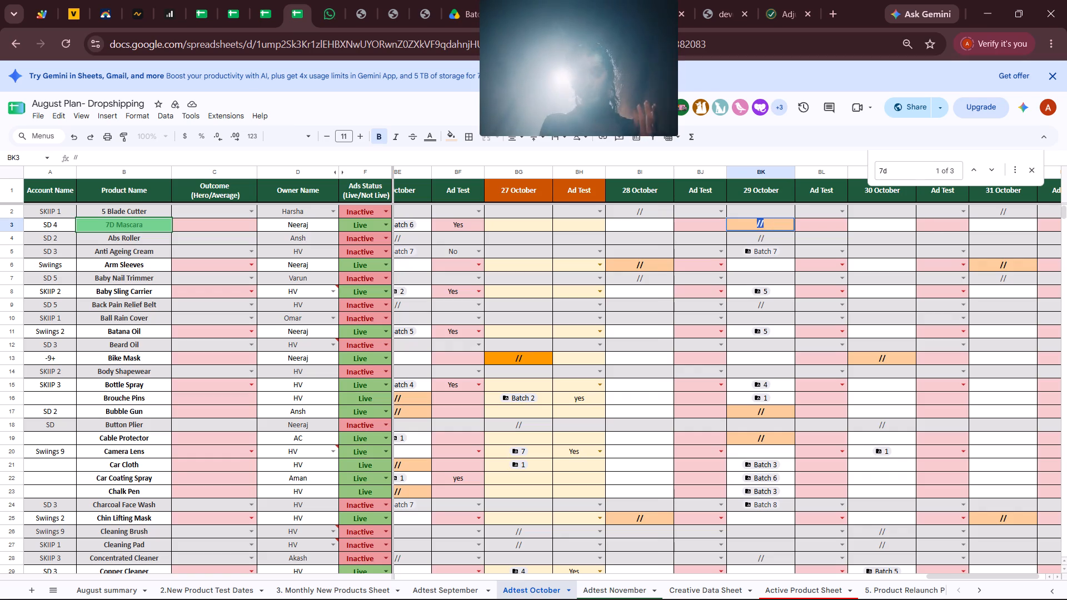
pyautogui.hotkey('ctrl', 'v')
pyautogui.press('Tab')
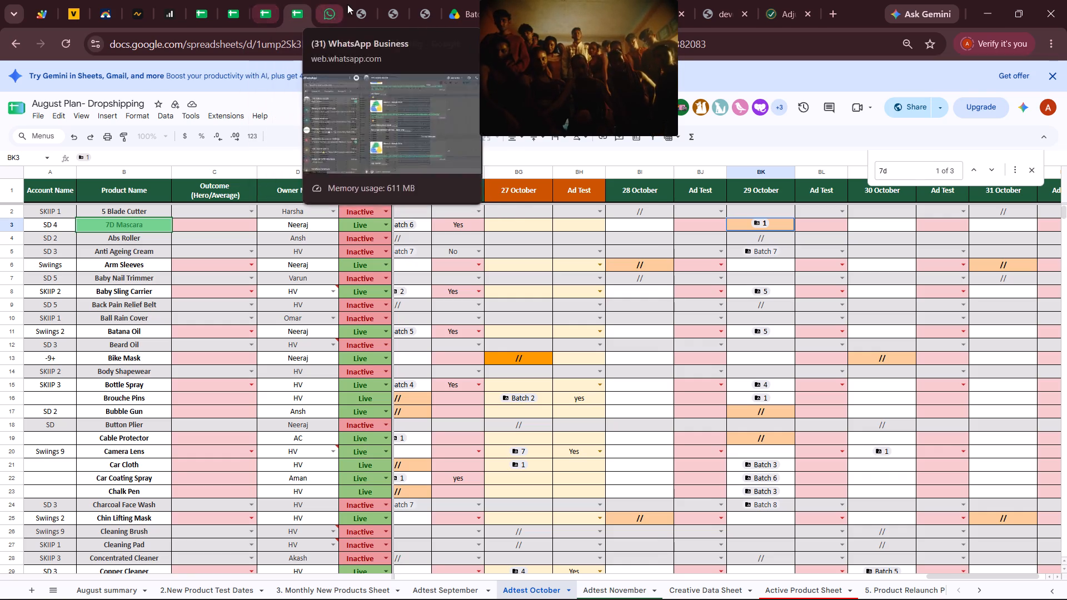
# Switch back to the Creative Data sheet to record the test date of the 7D MASCARA row.
pyautogui.click(271, 12)
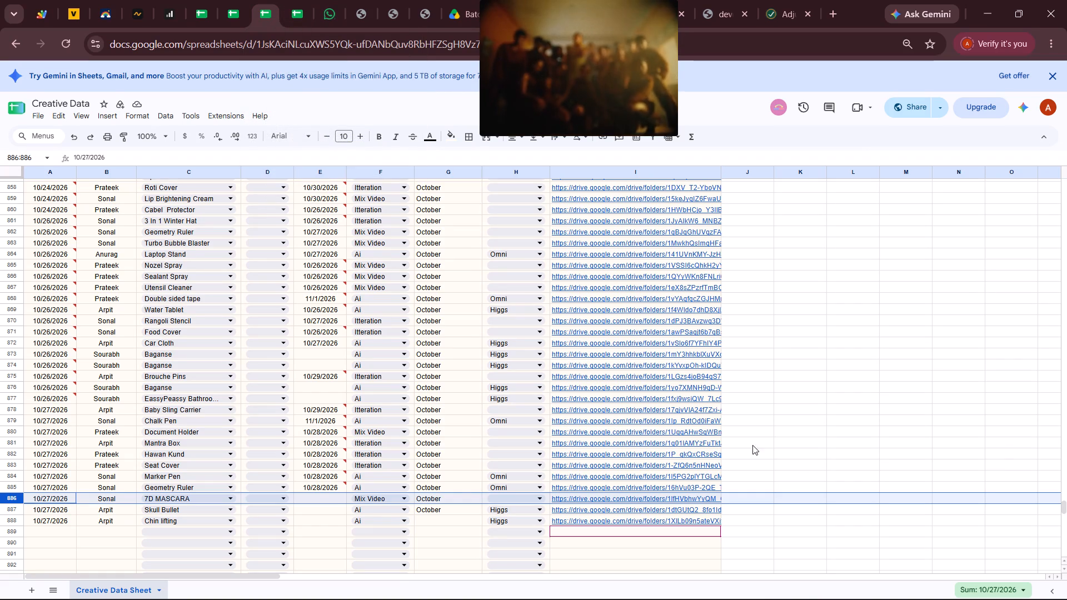
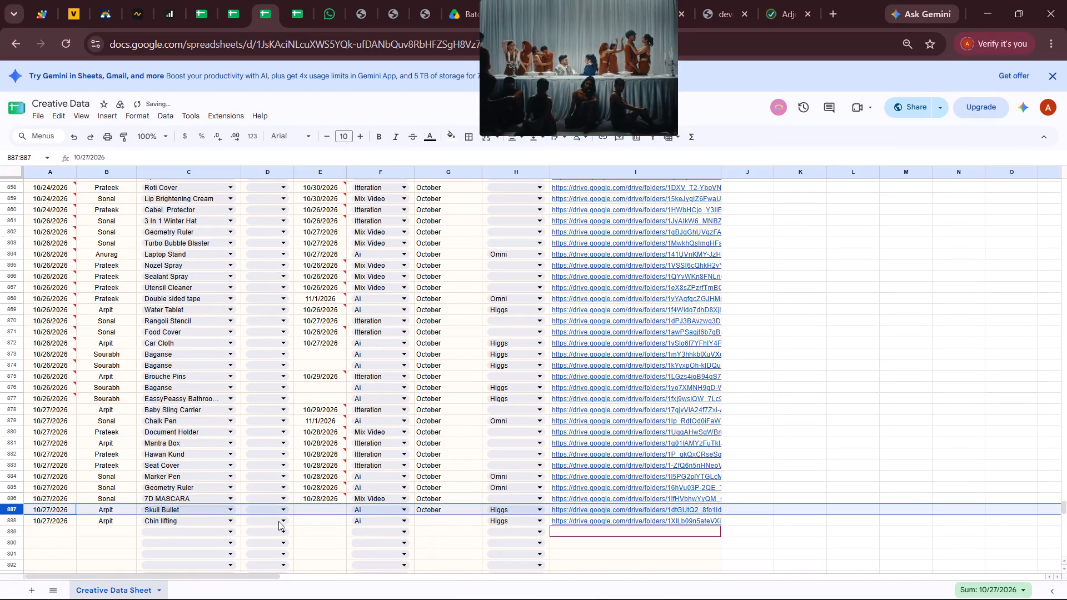
# Copy the Drive folder link from the Skull Bullet row in Creative Data and return to August Plan- Dropshipping.
pyautogui.click(679, 527)
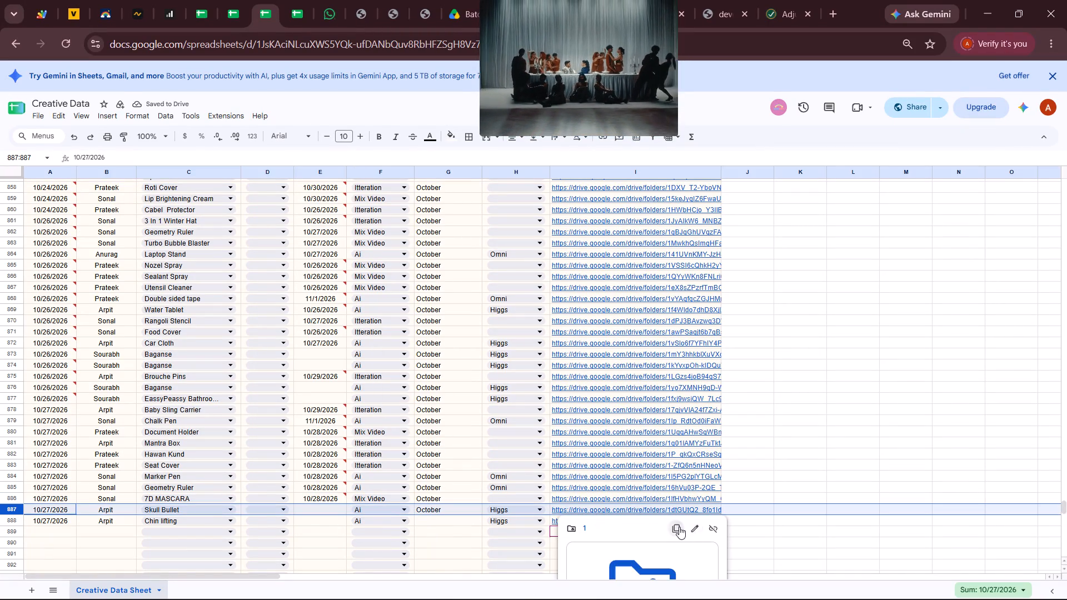
pyautogui.click(298, 5)
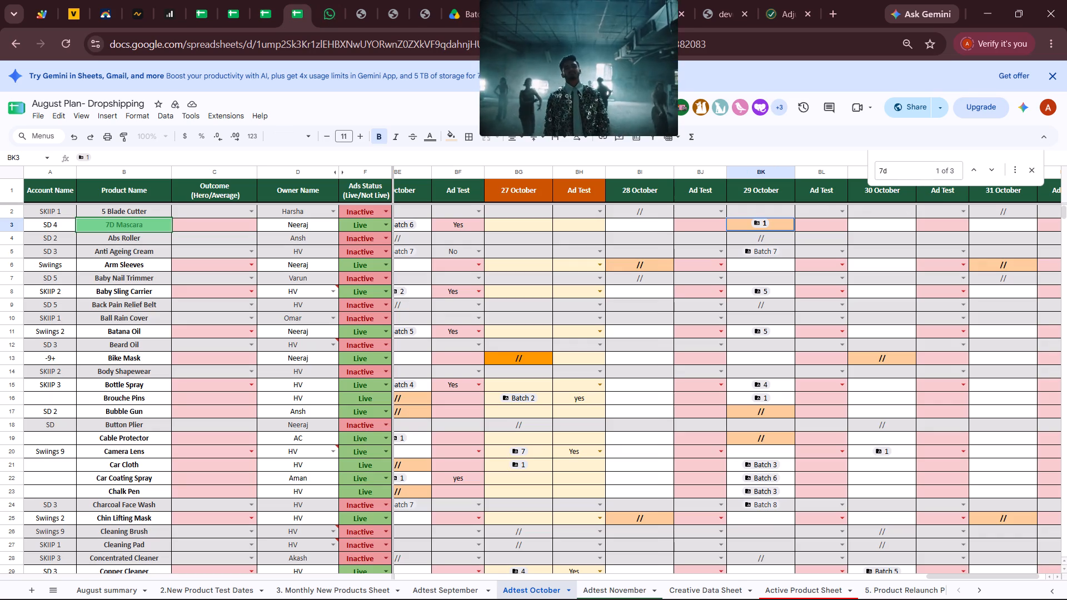
# Find the Skull Belt row in Adtest October and replace its 31 October placeholder with the copied link as a folder chip.
pyautogui.moveTo(910, 173); pyautogui.dragTo(780, 171)
pyautogui.press('BackSpace')
pyautogui.write('skull')
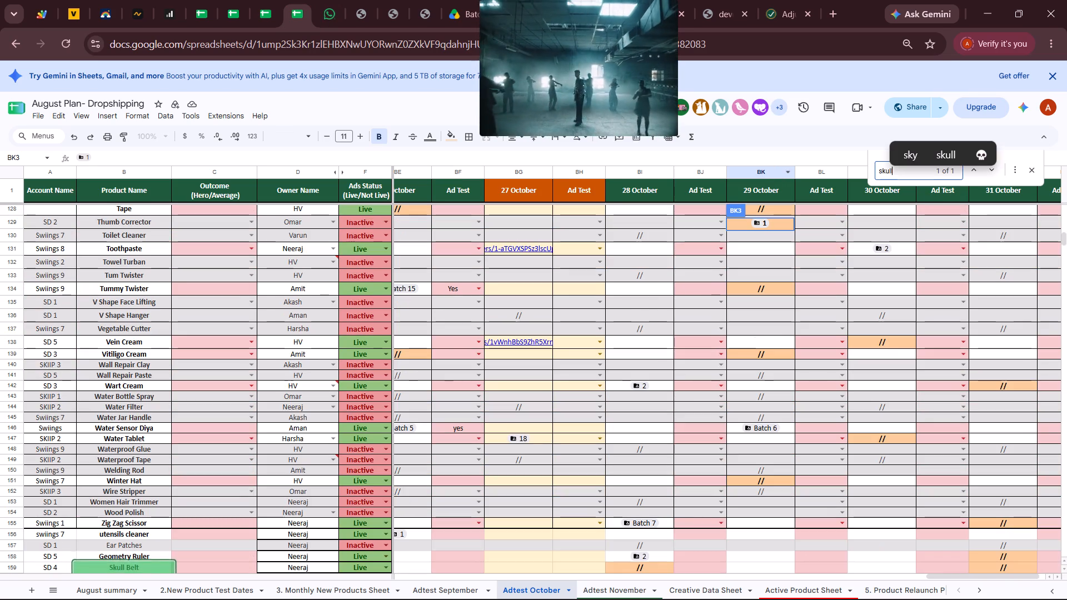
pyautogui.scroll(-2, 548, 309)
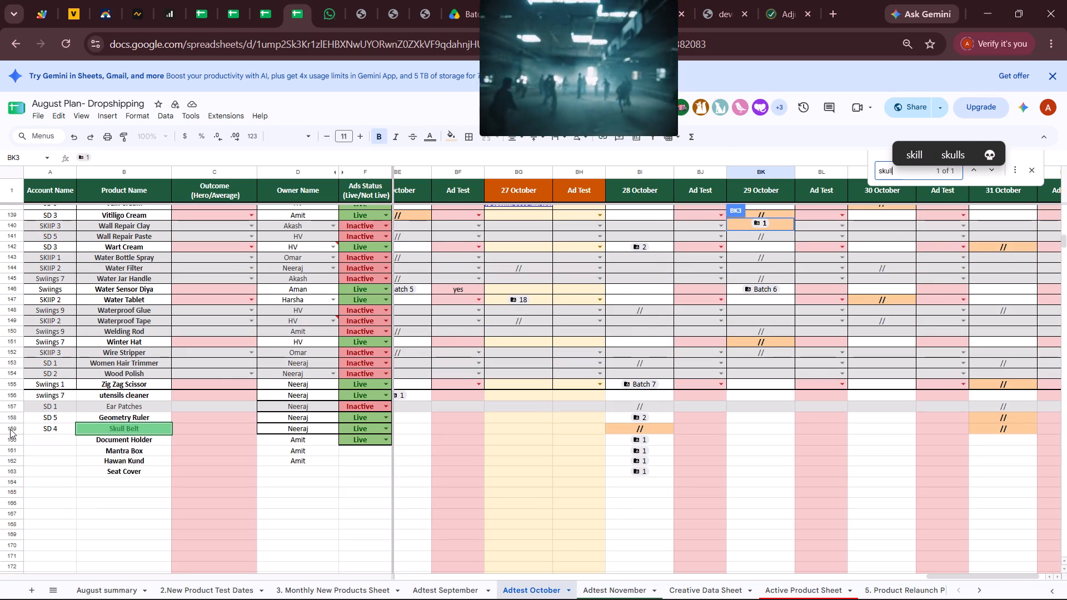
pyautogui.click(10, 429)
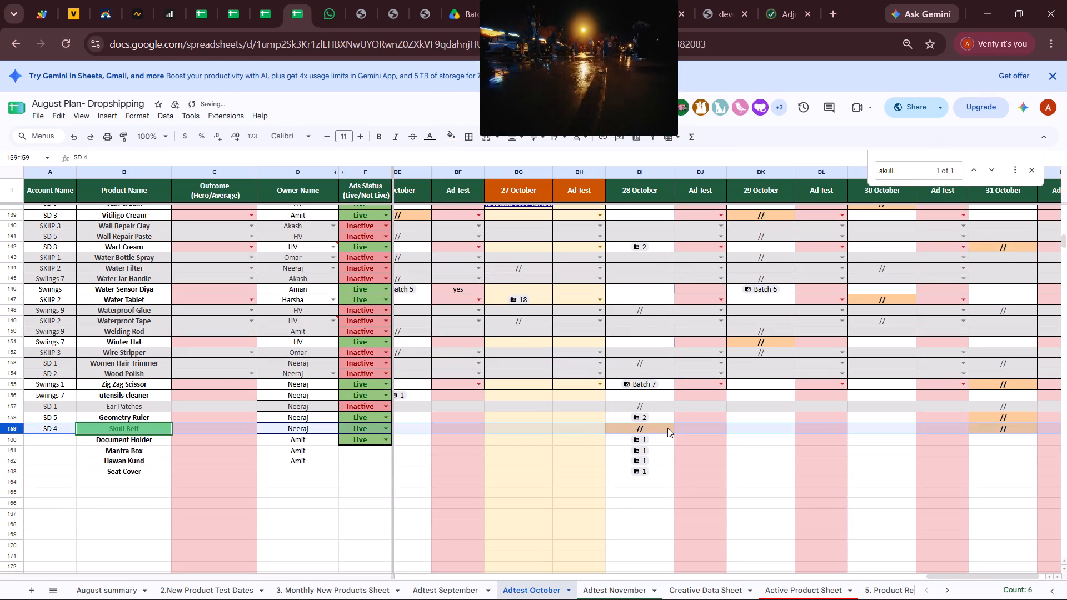
pyautogui.doubleClick(663, 428)
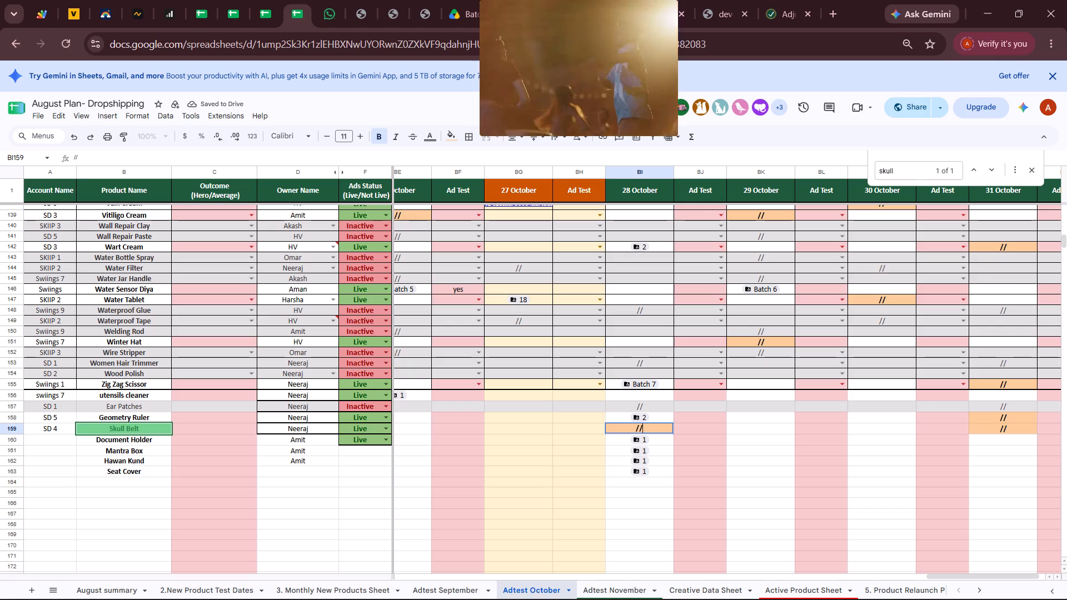
pyautogui.doubleClick(1013, 432)
pyautogui.press('BackSpace')
pyautogui.press('BackSpace')
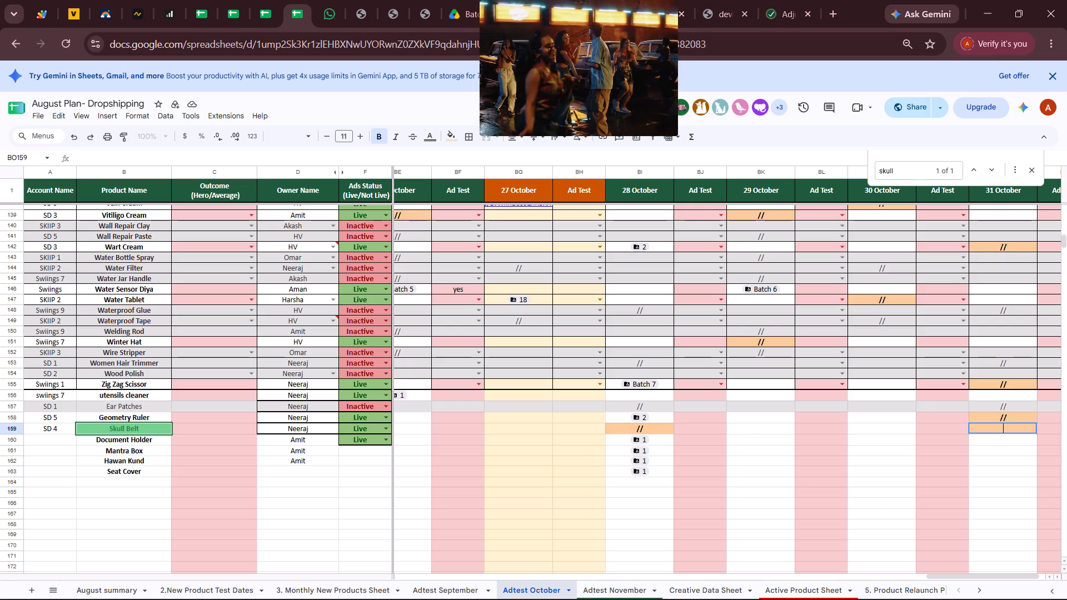
pyautogui.hotkey('ctrl', 'v')
pyautogui.press('Tab')
pyautogui.press('Return')
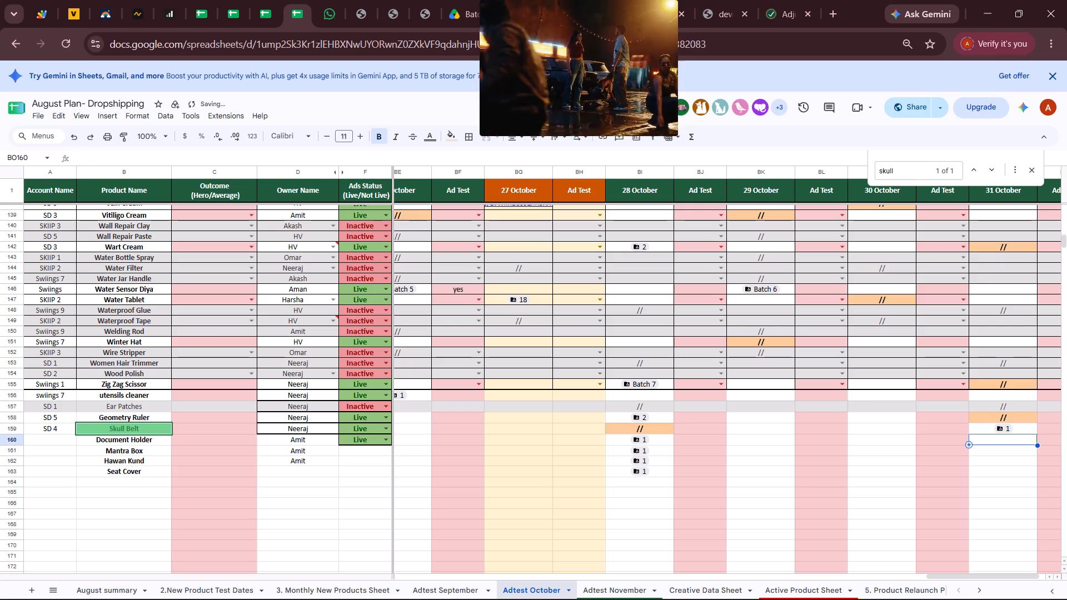
# Set the test date of the Skull Bullet row in the Creative Data sheet to 10/31/2026.
pyautogui.click(269, 13)
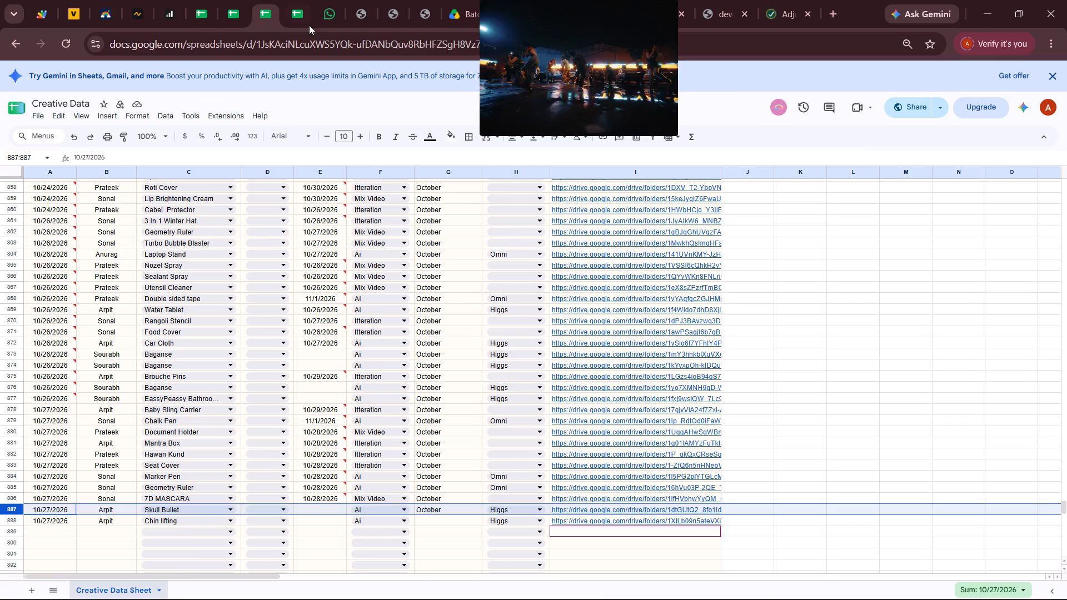
pyautogui.scroll(-1, 710, 412)
pyautogui.doubleClick(322, 442)
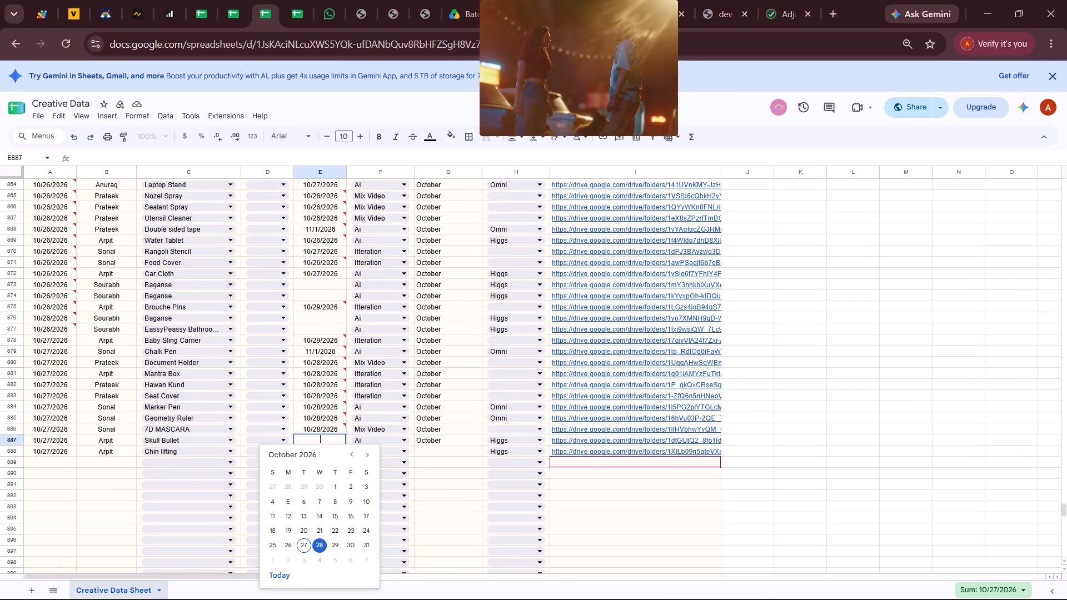
pyautogui.click(292, 7)
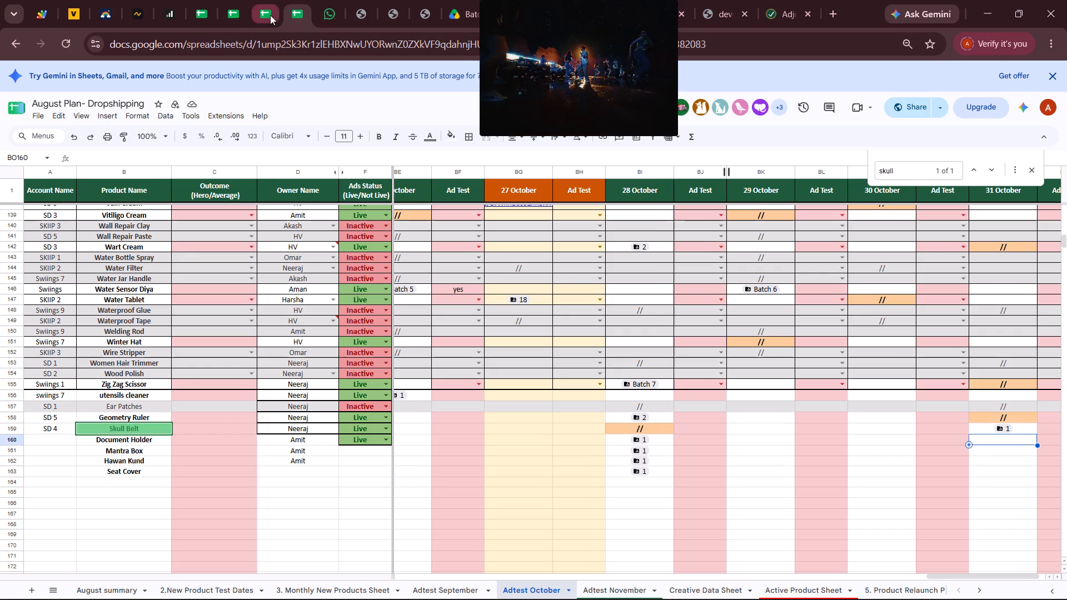
pyautogui.click(272, 9)
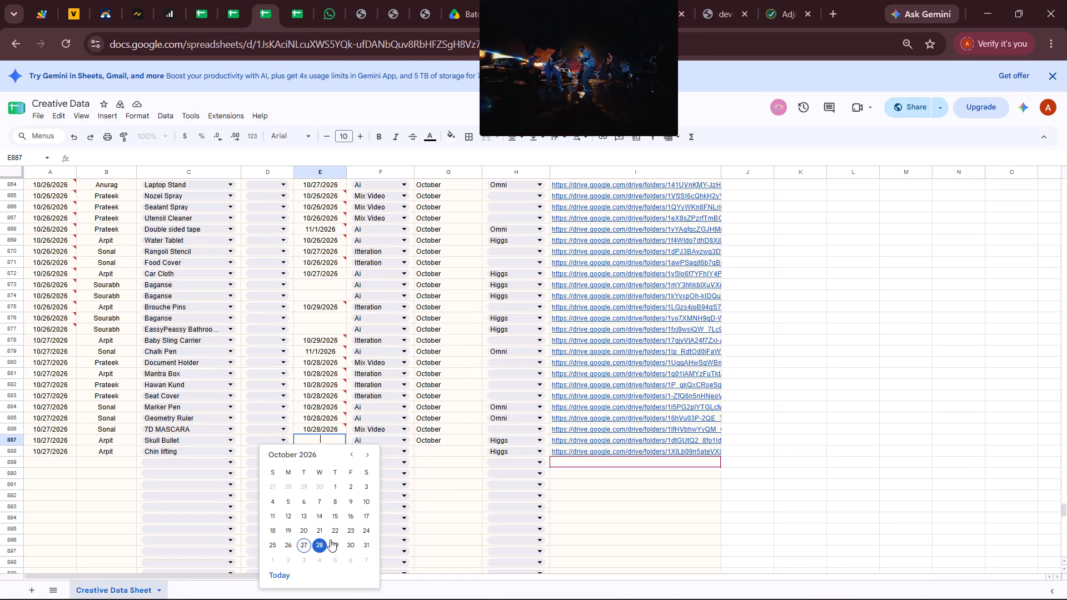
pyautogui.click(370, 539)
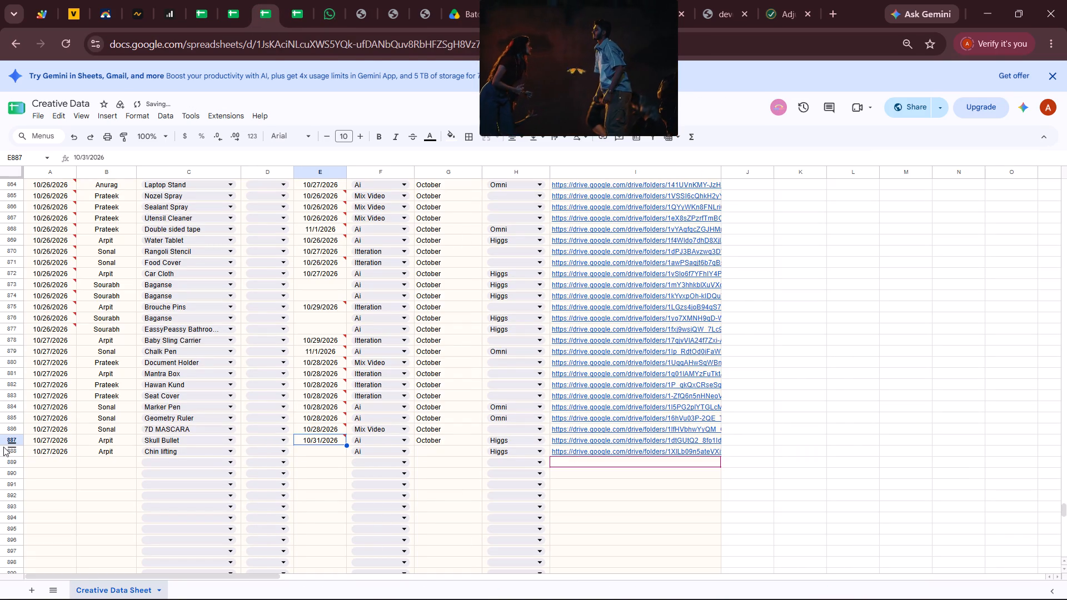
# Copy the Drive folder link from the Chin lifting row in Creative Data and return to August Plan- Dropshipping.
pyautogui.click(16, 452)
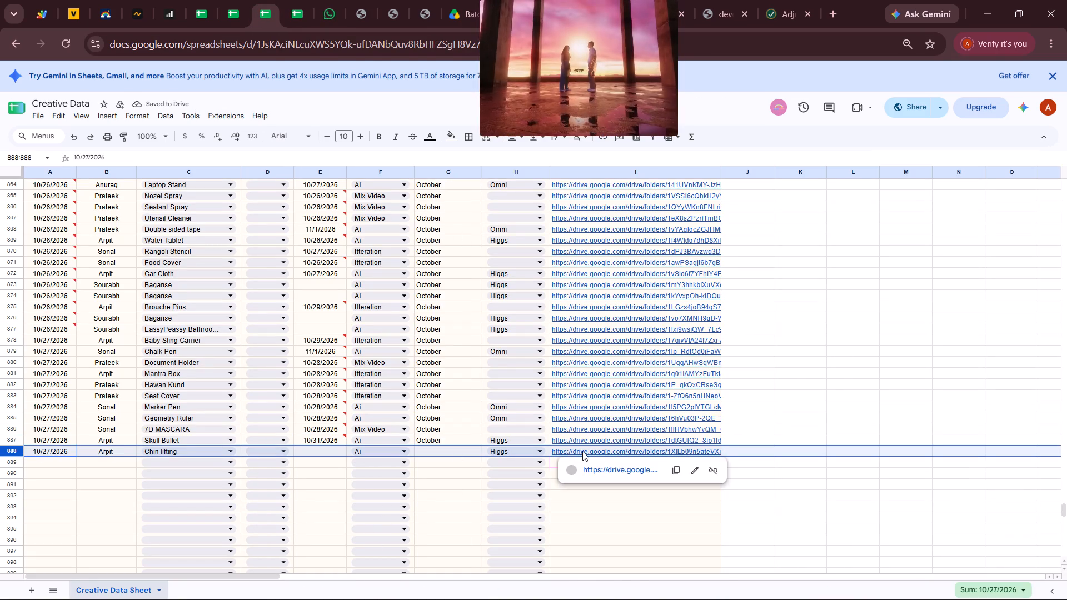
pyautogui.click(670, 468)
pyautogui.click(293, 3)
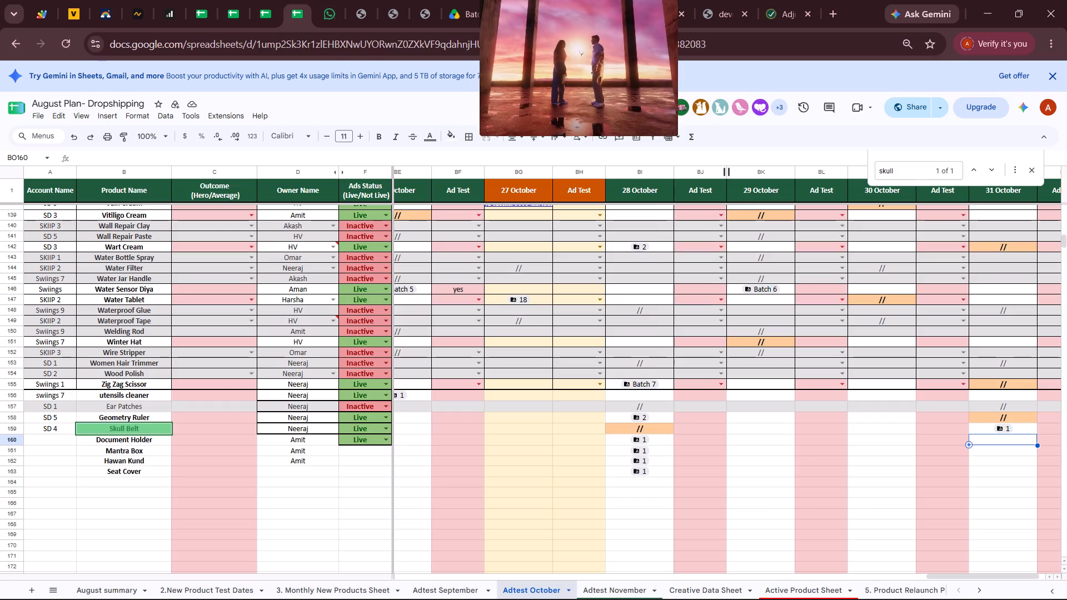
# Find the Chin Lifting Mask row in Adtest October and replace its 28 October placeholder with the copied link as a folder chip.
pyautogui.moveTo(913, 172); pyautogui.dragTo(807, 173)
pyautogui.press('BackSpace')
pyautogui.write('chin')
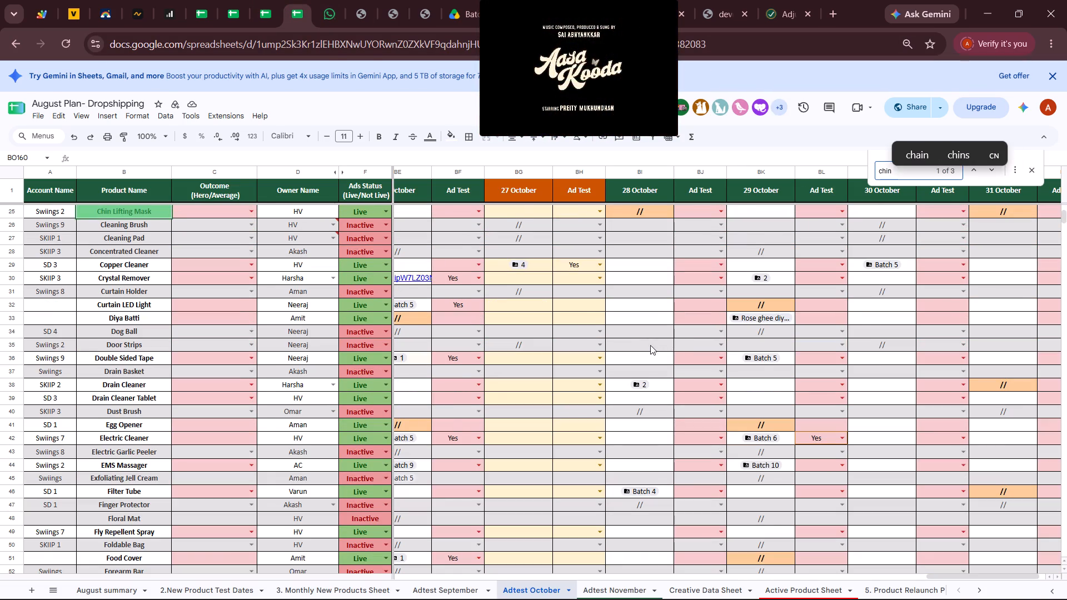
pyautogui.scroll(1, 621, 343)
pyautogui.click(11, 283)
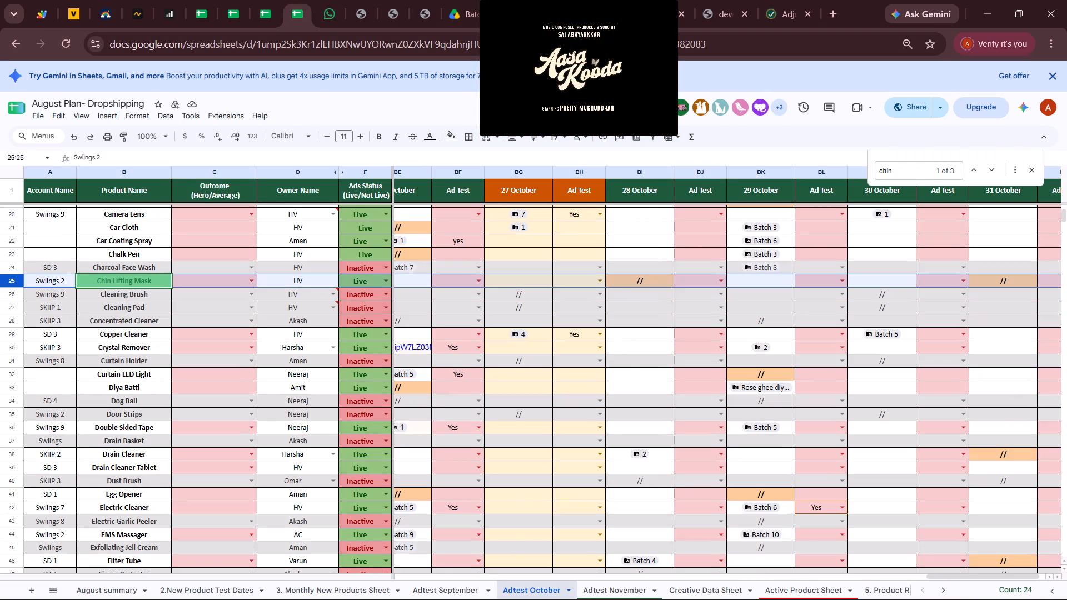
pyautogui.doubleClick(643, 286)
pyautogui.doubleClick(727, 282)
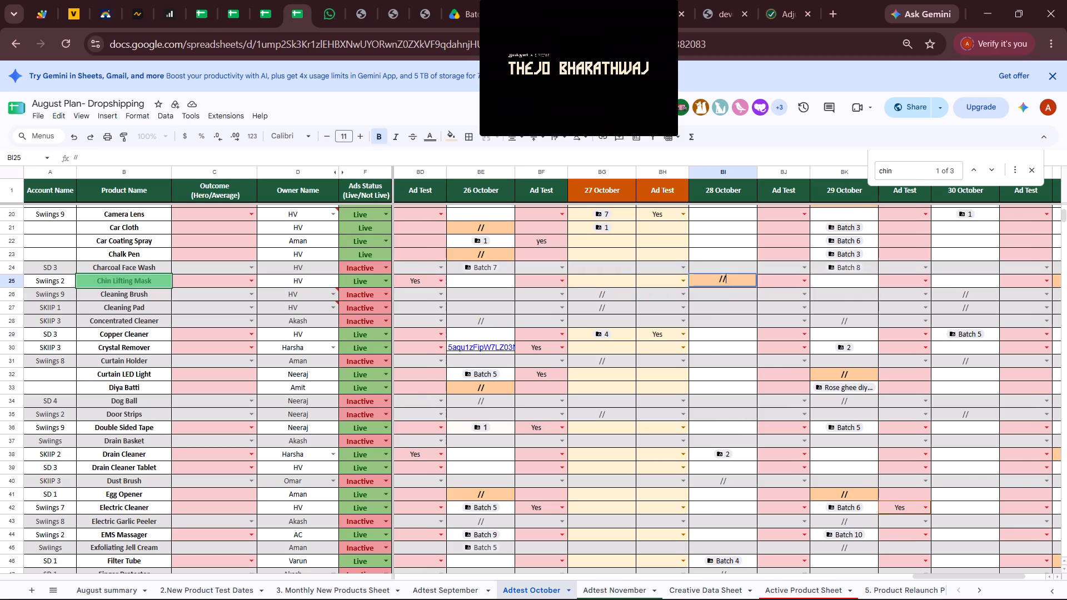
pyautogui.doubleClick(734, 279)
pyautogui.doubleClick(724, 282)
pyautogui.press('BackSpace')
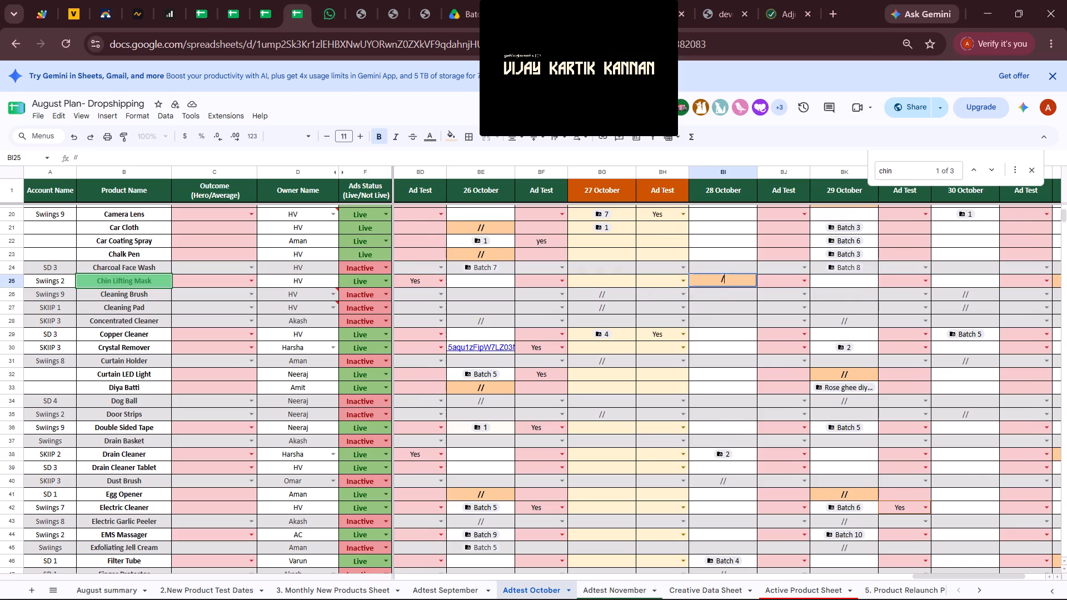
pyautogui.press('BackSpace')
pyautogui.hotkey('ctrl', 'v')
pyautogui.press('Tab')
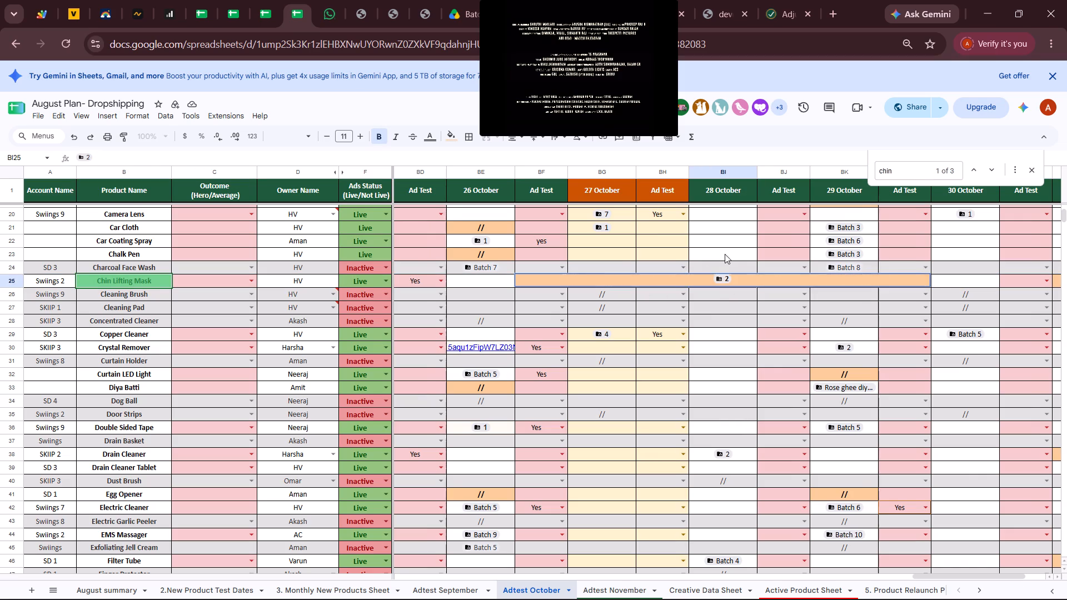
pyautogui.click(736, 241)
# Review the 28 October entries down to the added products in Adtest October and select the Skull Belt row's placeholder.
pyautogui.scroll(-16, 736, 241)
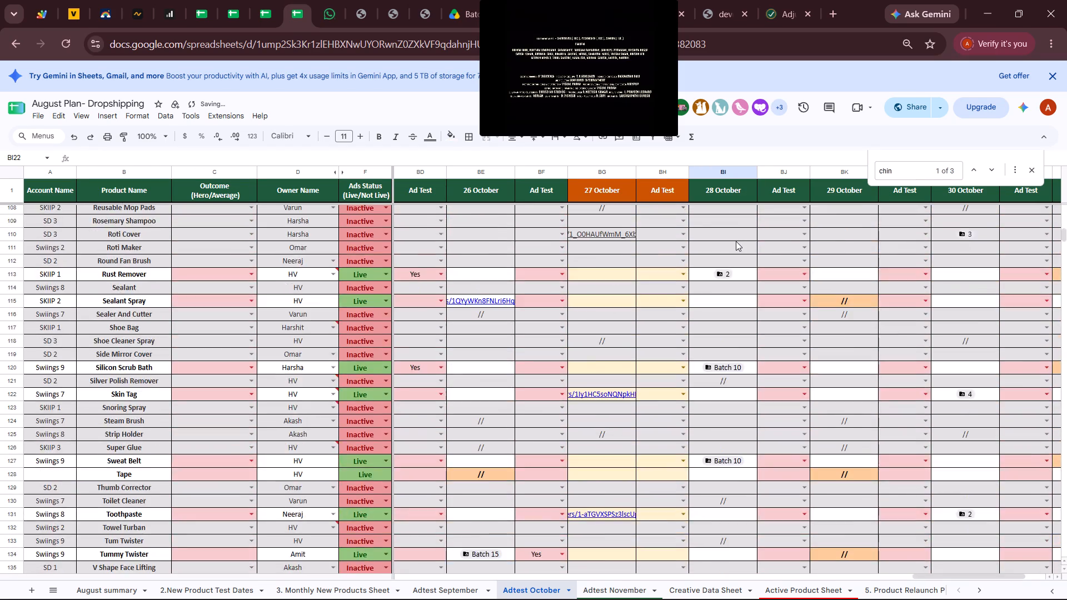
pyautogui.scroll(-7, 736, 241)
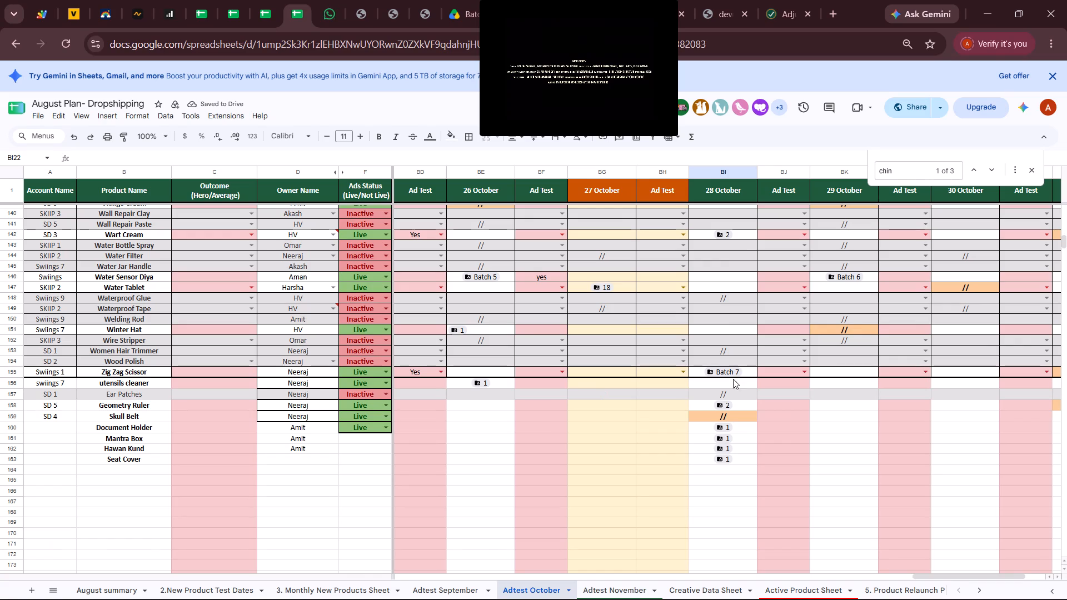
pyautogui.click(725, 418)
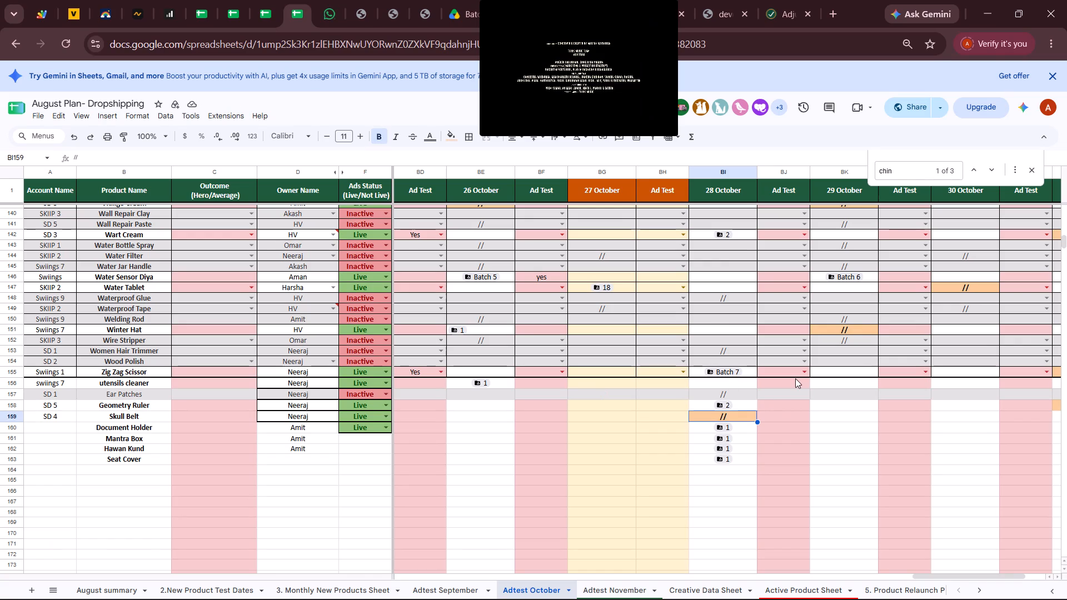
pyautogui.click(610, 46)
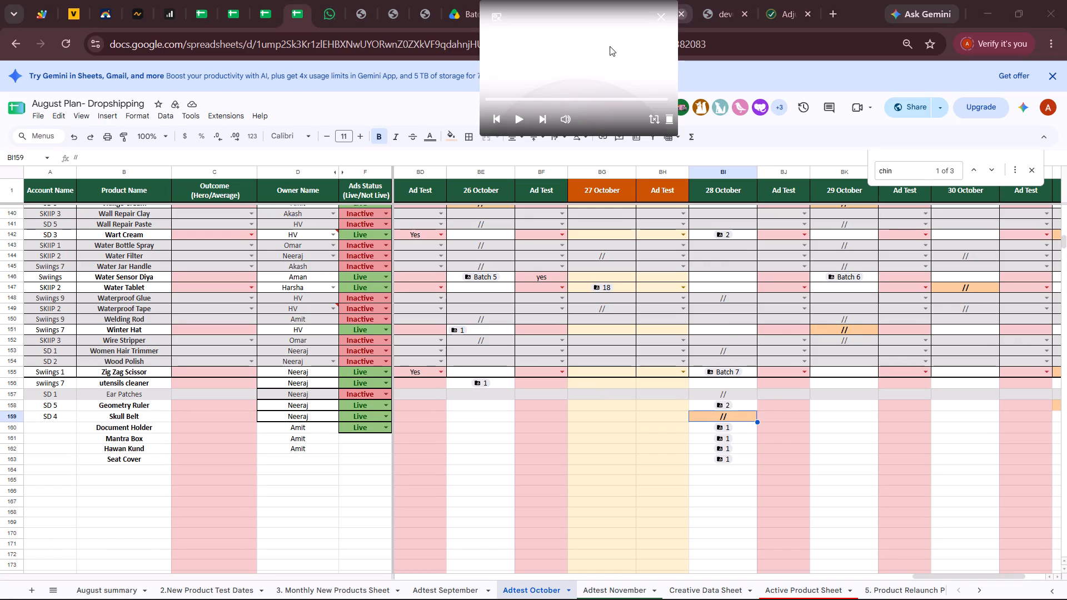
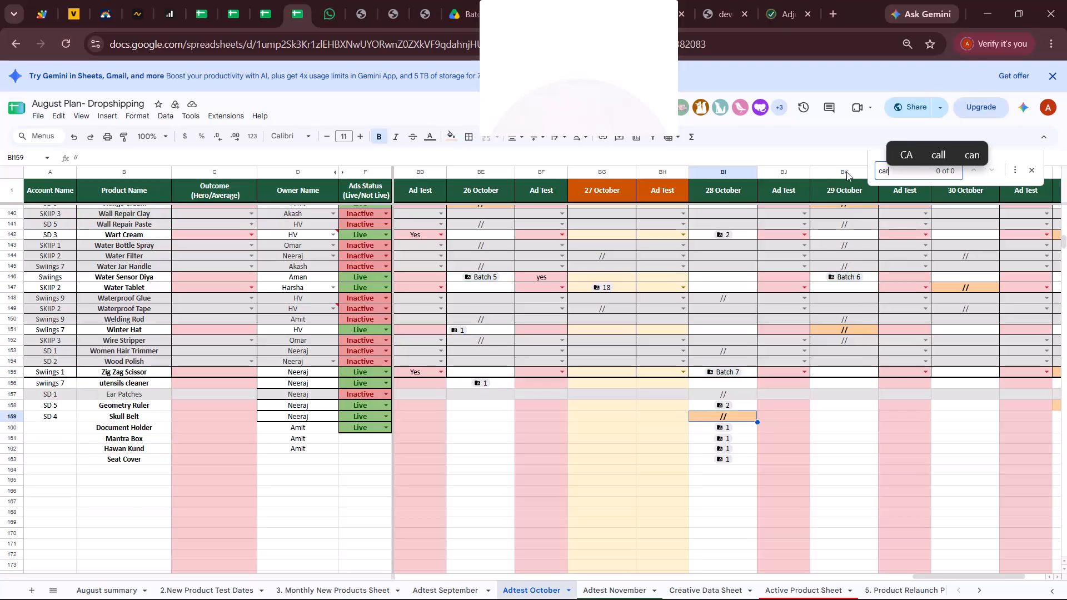
# Search Adtest October for "car co" and select the entire Car Coating Spray row to check its October entries.
pyautogui.write('co')
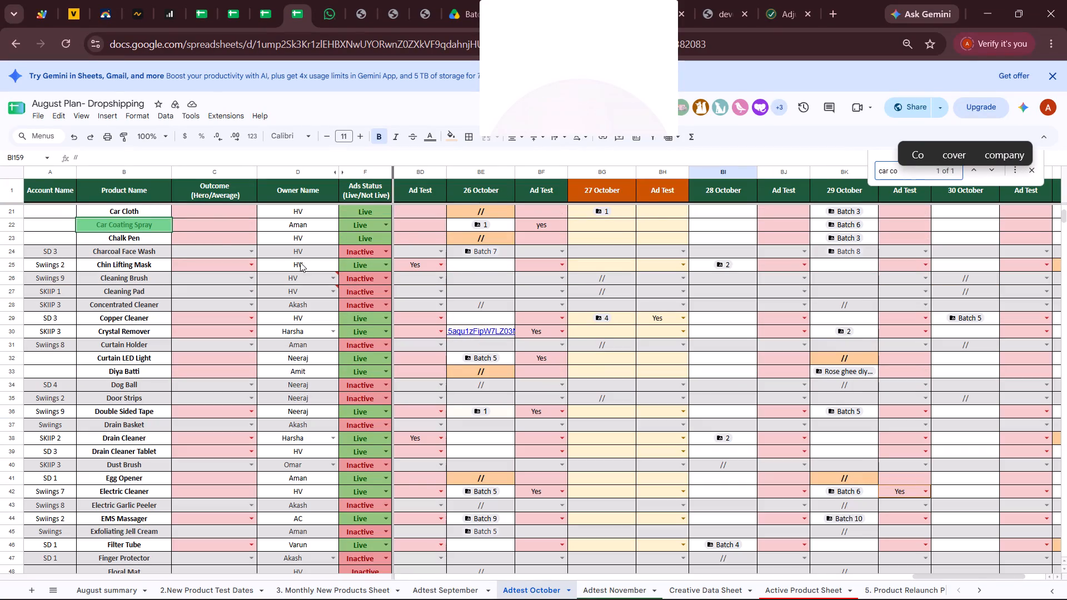
pyautogui.click(9, 224)
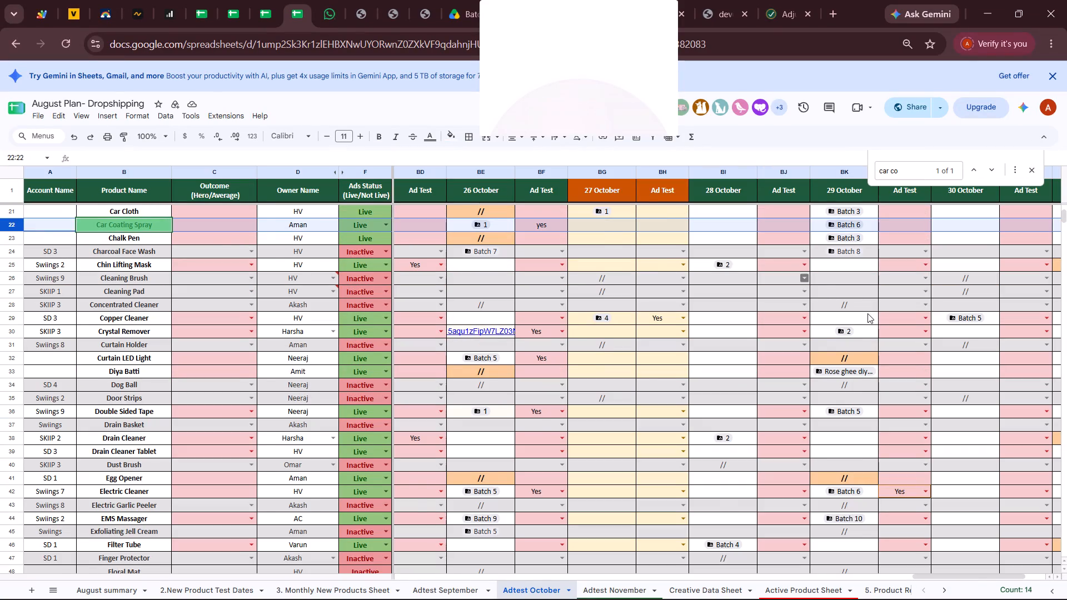
pyautogui.scroll(1, 867, 313)
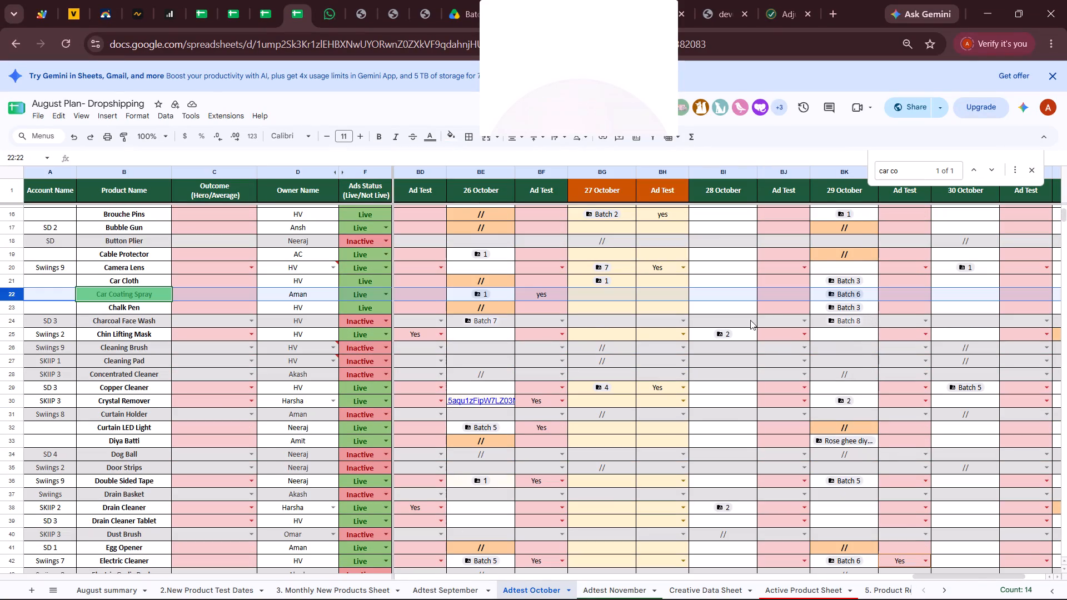
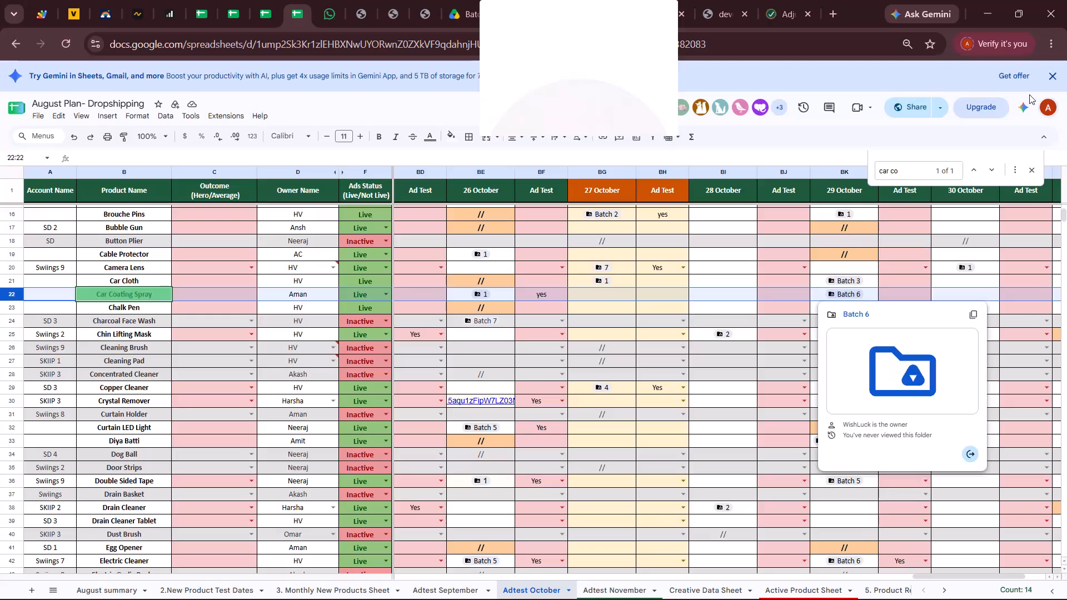
# Search Adtest October for "faci", look through the product rows, and clear the search term.
pyautogui.moveTo(900, 174); pyautogui.dragTo(860, 174)
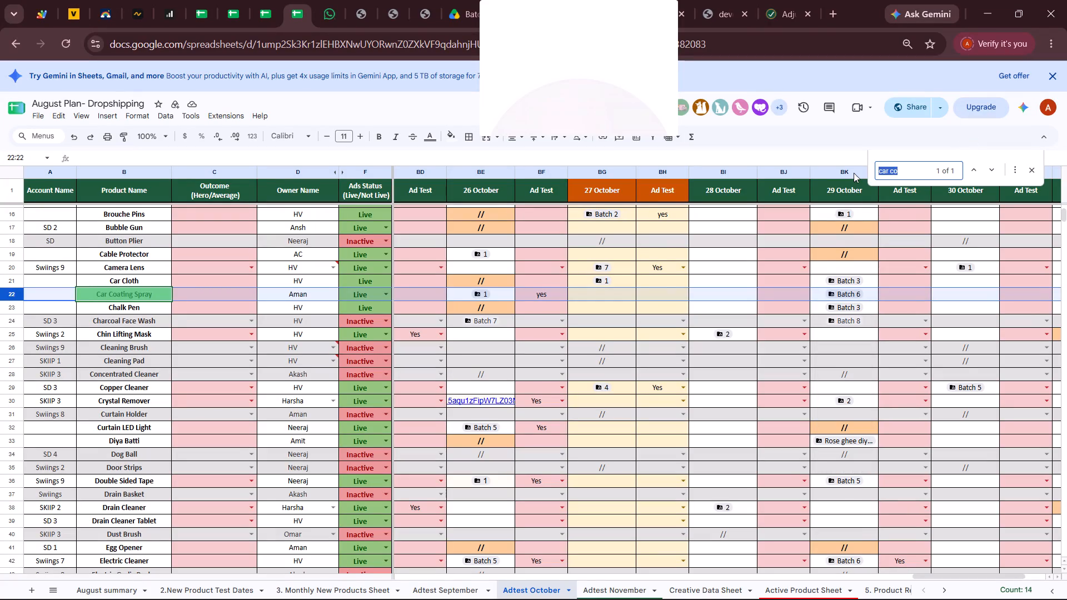
pyautogui.press('BackSpace')
pyautogui.write('faci')
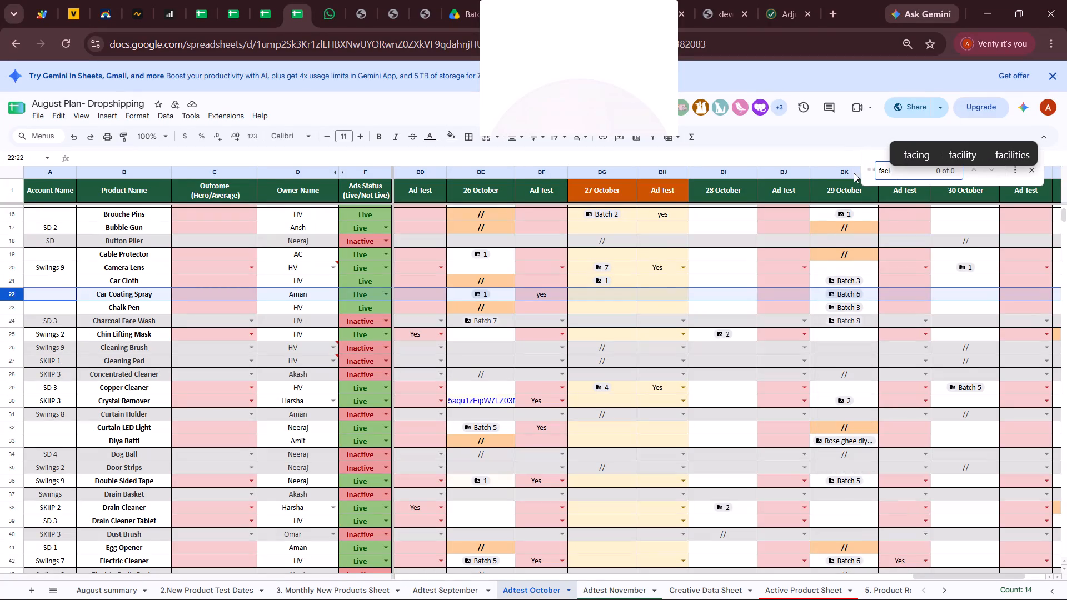
pyautogui.scroll(-4, 852, 176)
pyautogui.scroll(-13, 820, 239)
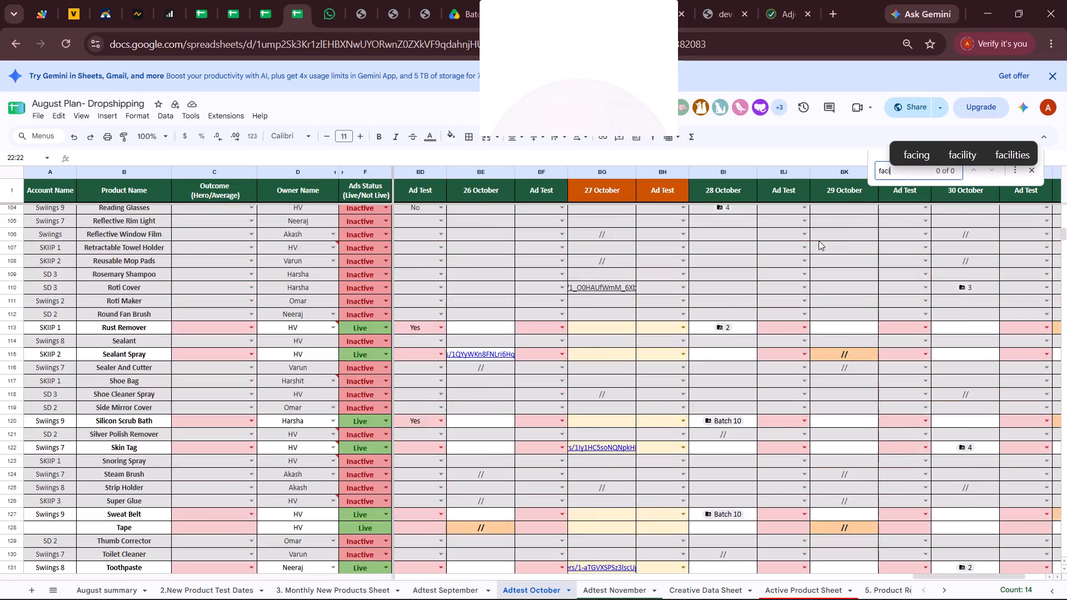
pyautogui.scroll(-11, 819, 241)
pyautogui.scroll(20, 819, 241)
pyautogui.scroll(5, 819, 241)
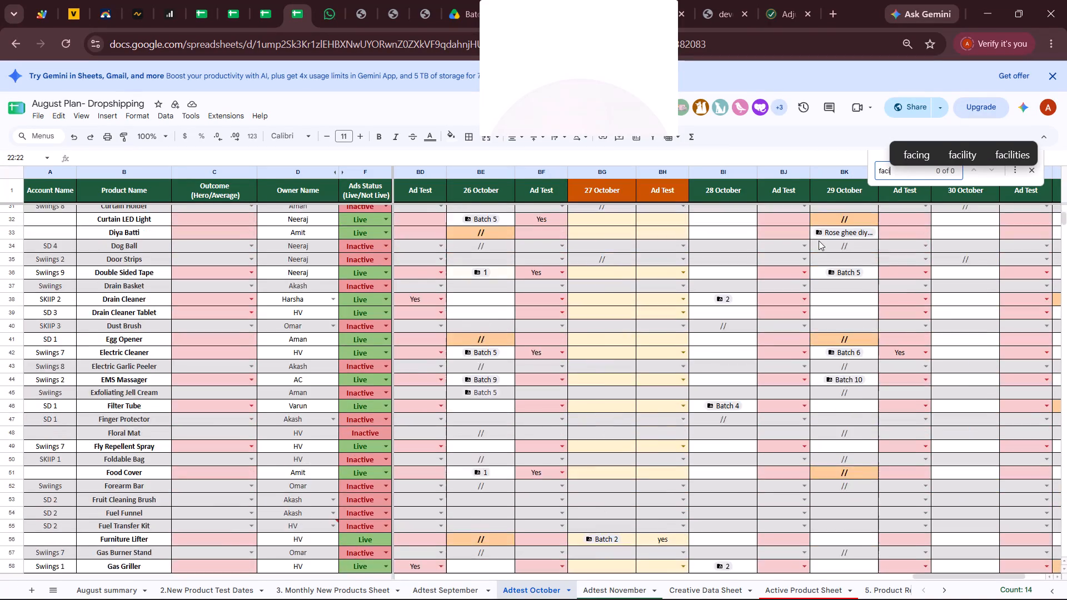
pyautogui.scroll(11, 819, 241)
pyautogui.click(906, 173)
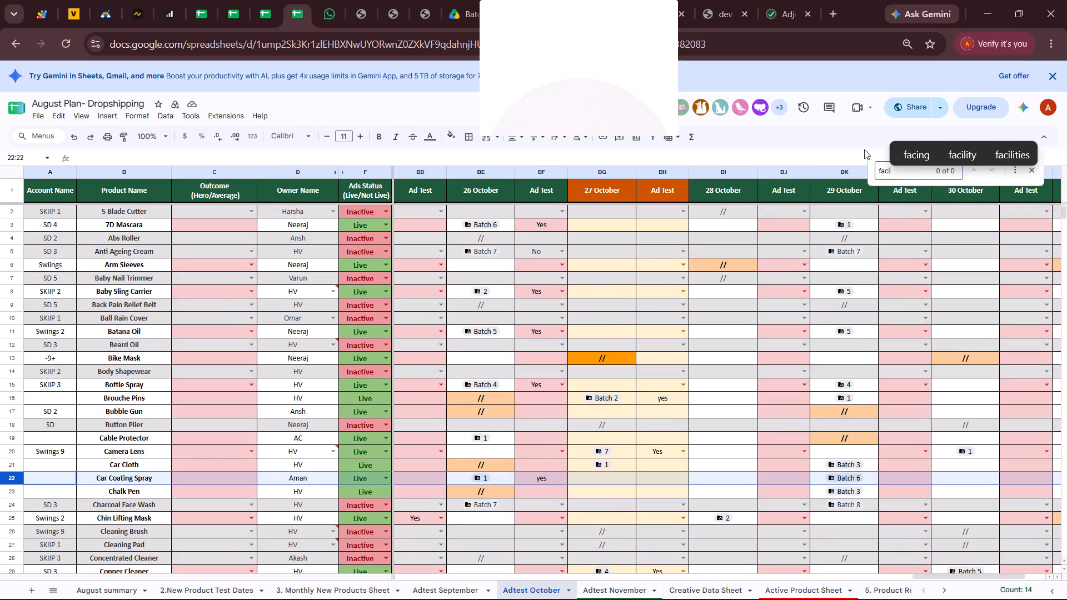
pyautogui.click(864, 149)
pyautogui.moveTo(901, 171); pyautogui.dragTo(864, 171)
pyautogui.press('BackSpace')
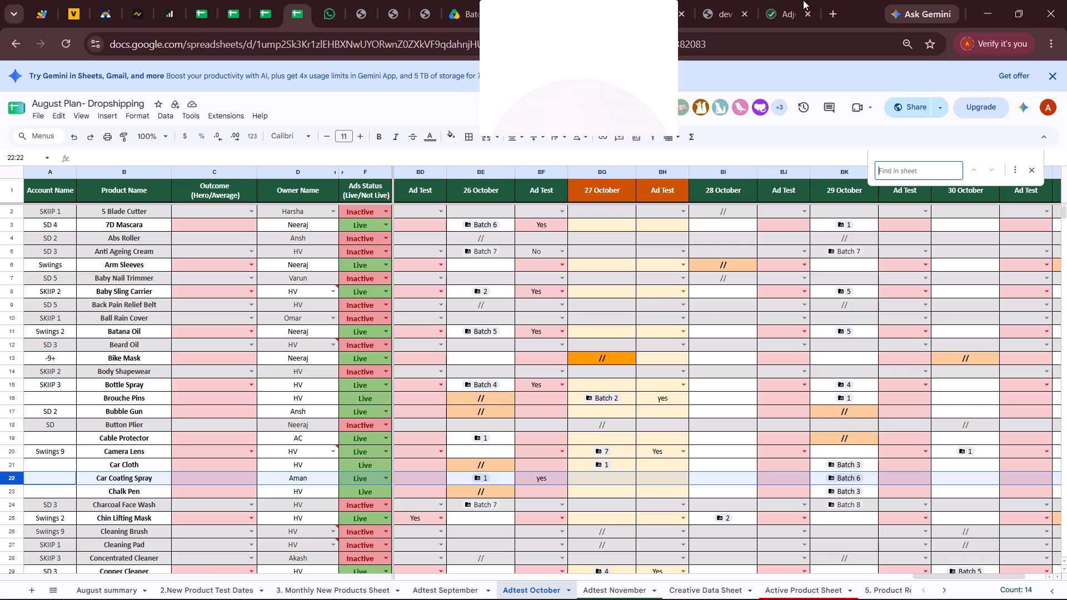
# Go back to the previous video in the floating player and return to the spreadsheet.
pyautogui.click(599, 49)
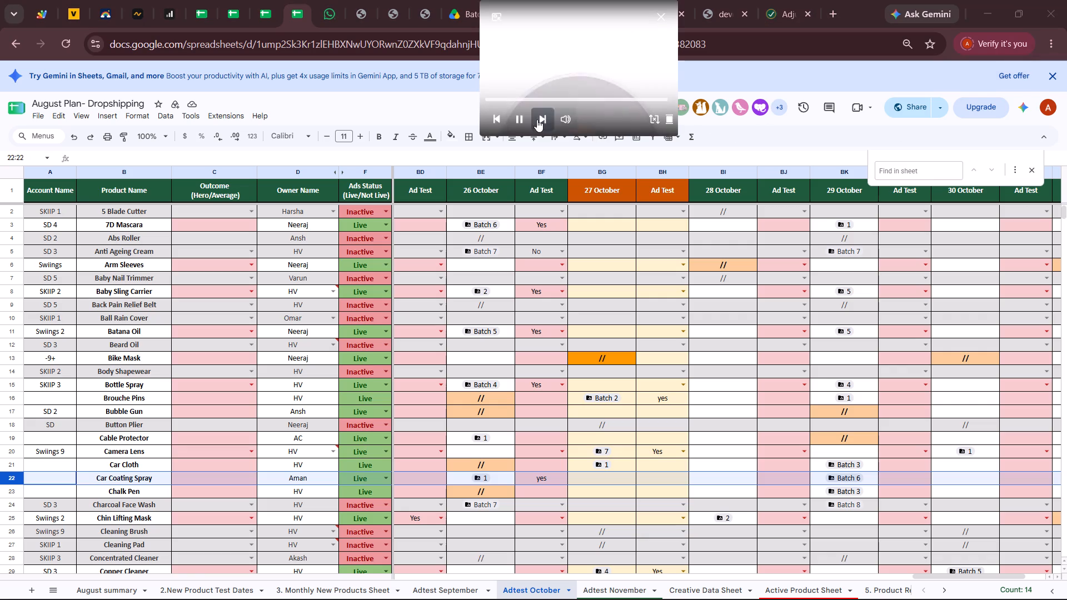
pyautogui.click(494, 123)
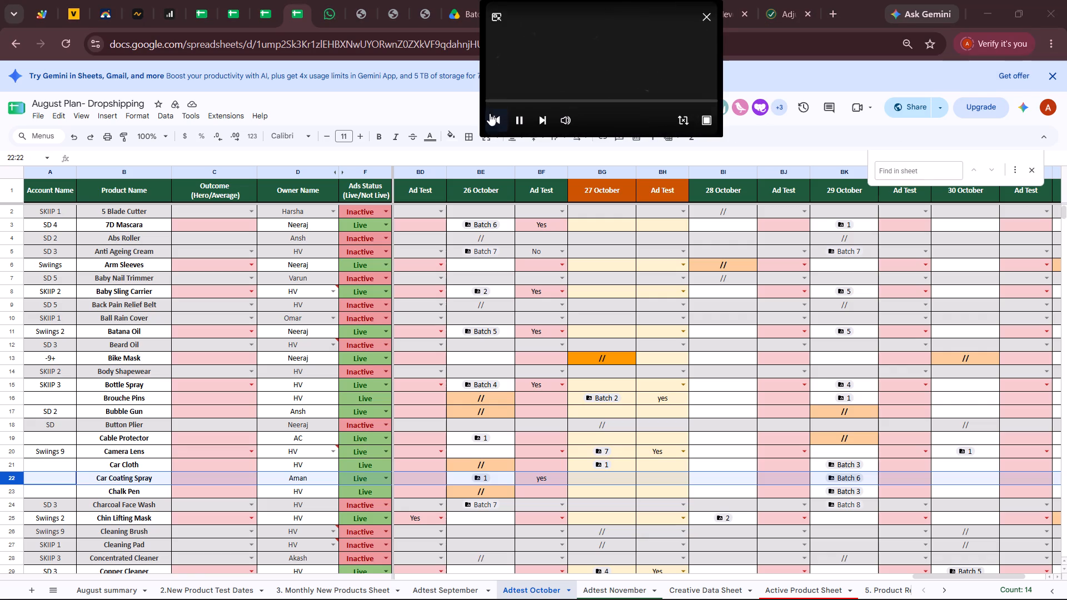
pyautogui.click(495, 117)
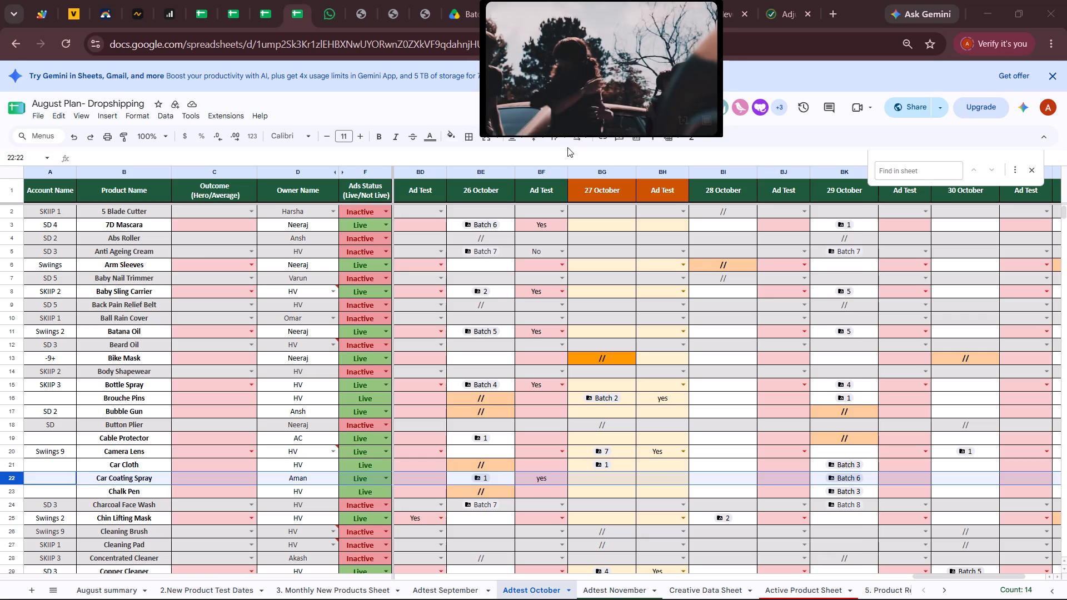
pyautogui.moveTo(604, 121); pyautogui.dragTo(672, 134)
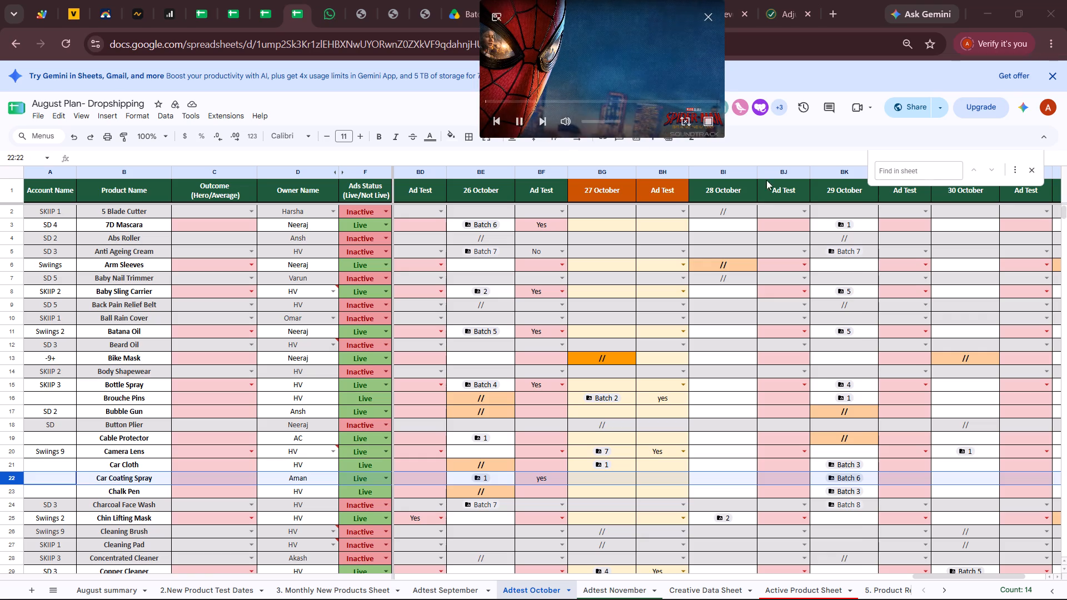
pyautogui.click(762, 151)
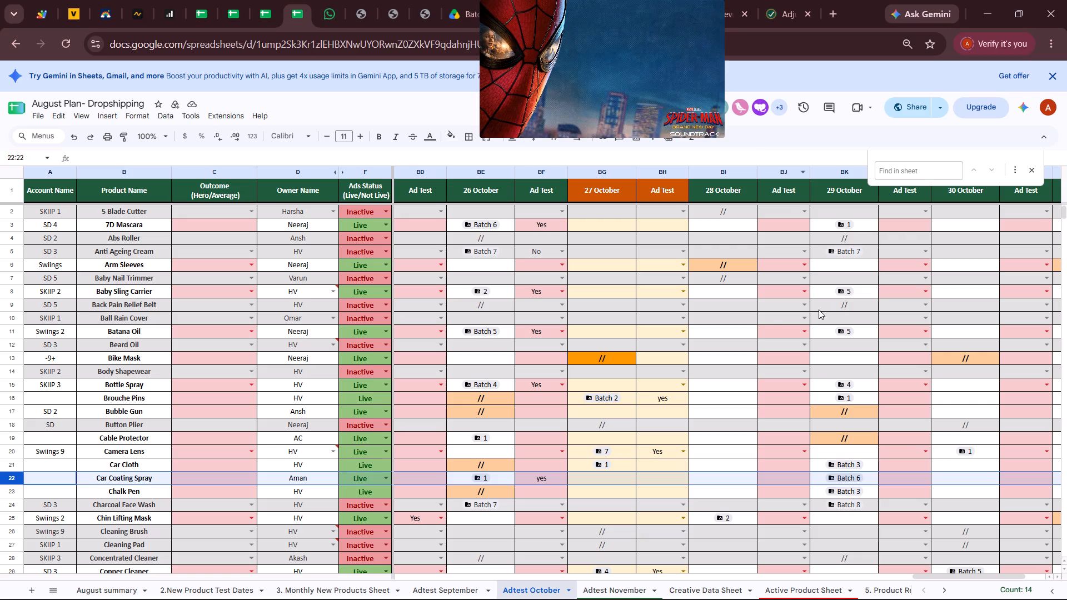
# Examine the late-October entries in Adtest October from the first product rows down to the last listed products.
pyautogui.keyDown('alt'); pyautogui.scroll(-4, 776, 316); pyautogui.keyUp('alt')
pyautogui.scroll(-4, 776, 316)
pyautogui.scroll(7, 776, 316)
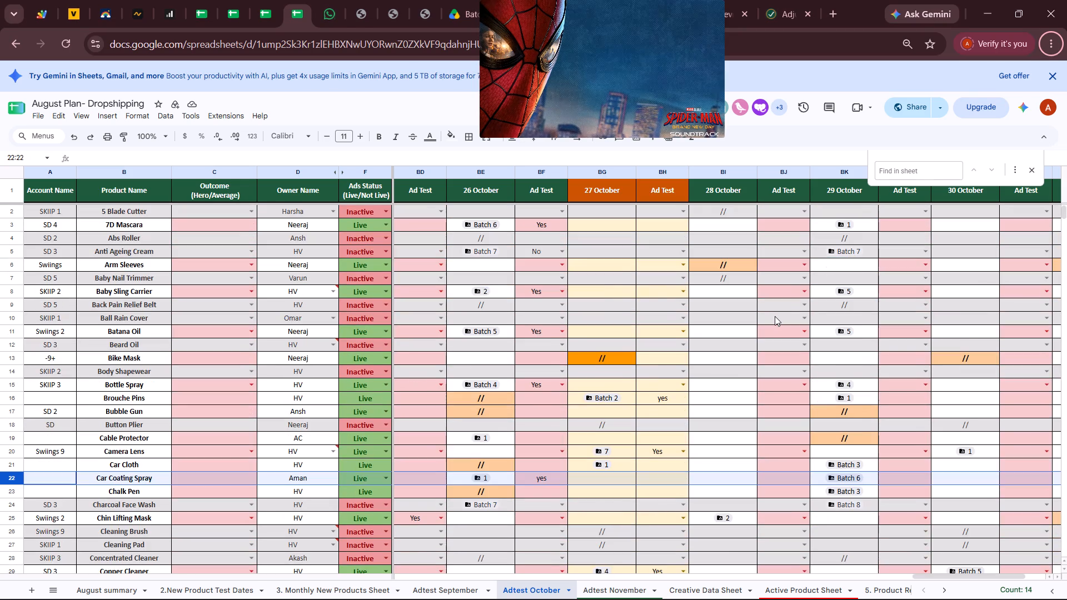
pyautogui.scroll(9, 775, 316)
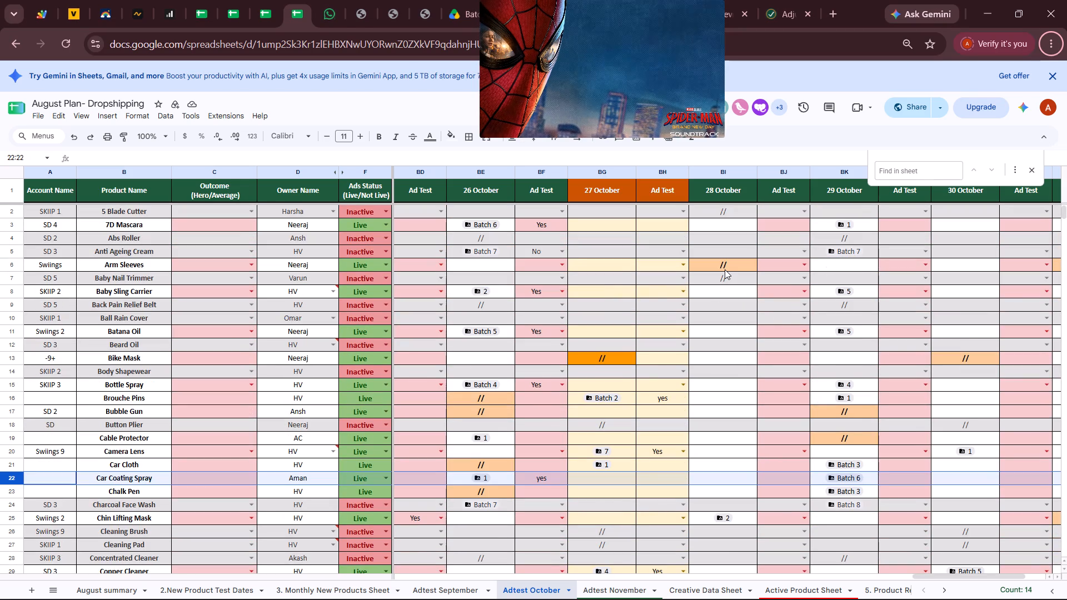
pyautogui.scroll(-9, 737, 289)
pyautogui.scroll(8, 737, 292)
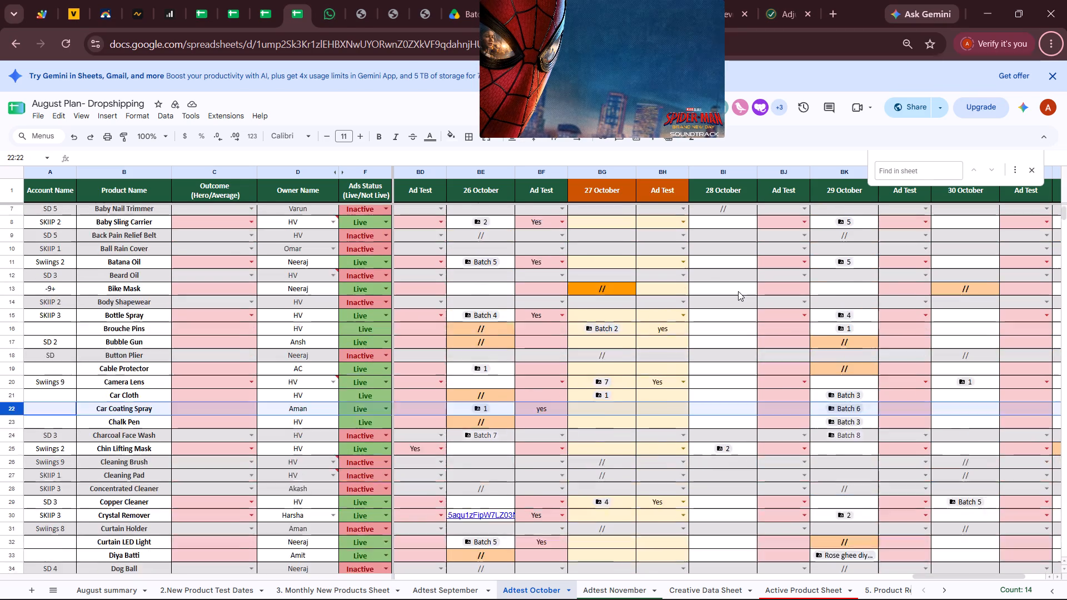
pyautogui.scroll(1, 738, 291)
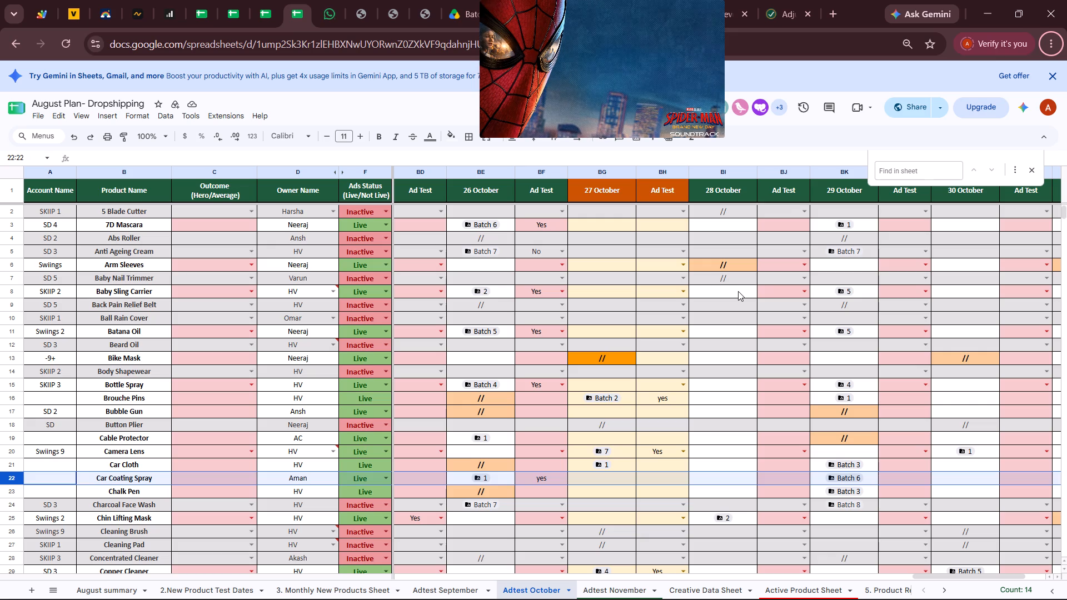
pyautogui.scroll(-11, 742, 273)
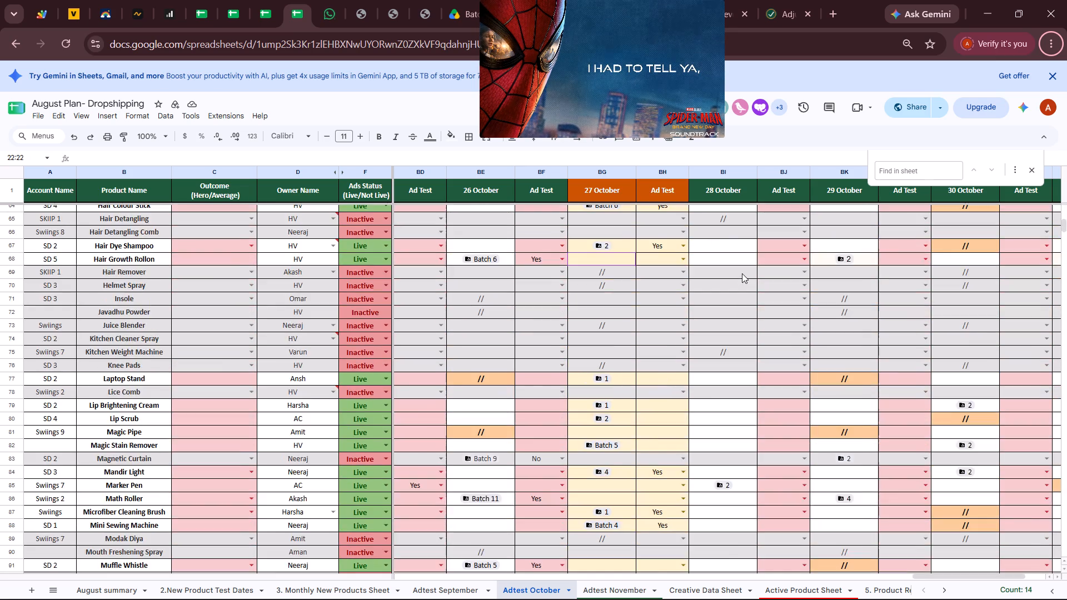
pyautogui.scroll(-18, 742, 273)
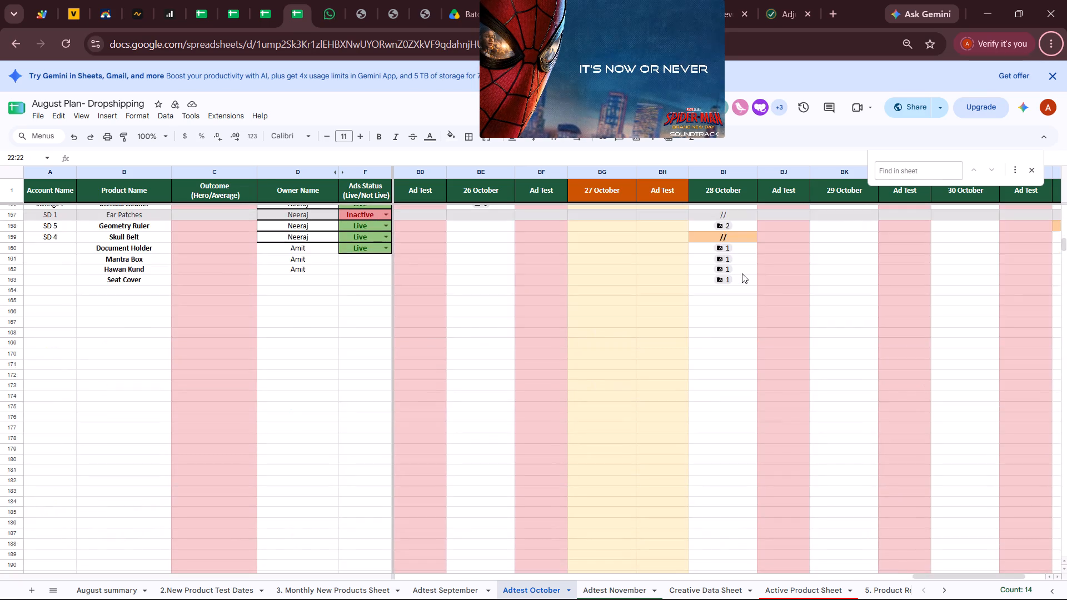
pyautogui.scroll(1, 742, 273)
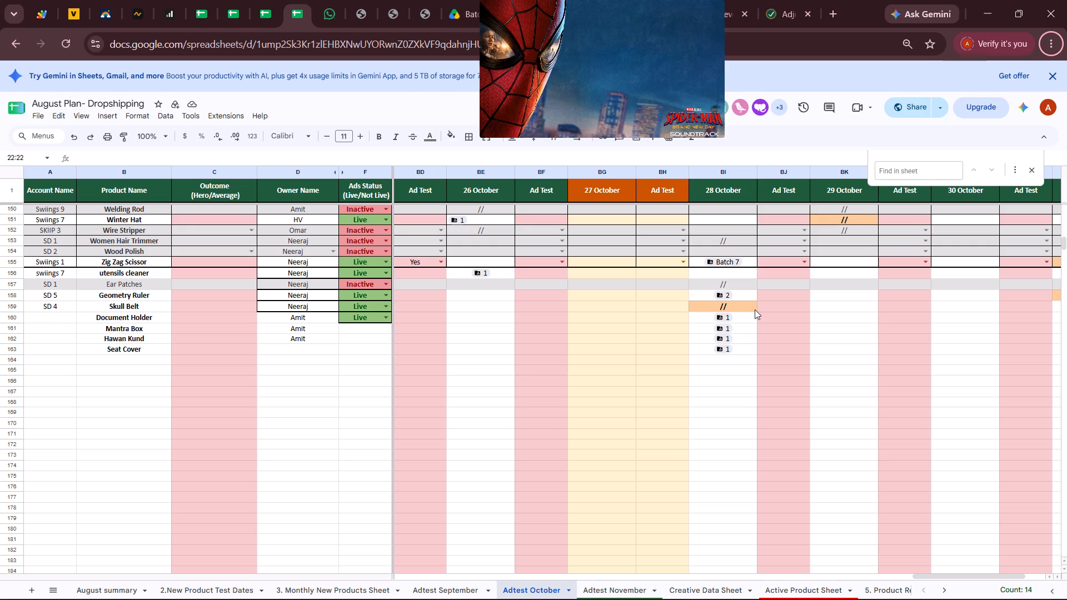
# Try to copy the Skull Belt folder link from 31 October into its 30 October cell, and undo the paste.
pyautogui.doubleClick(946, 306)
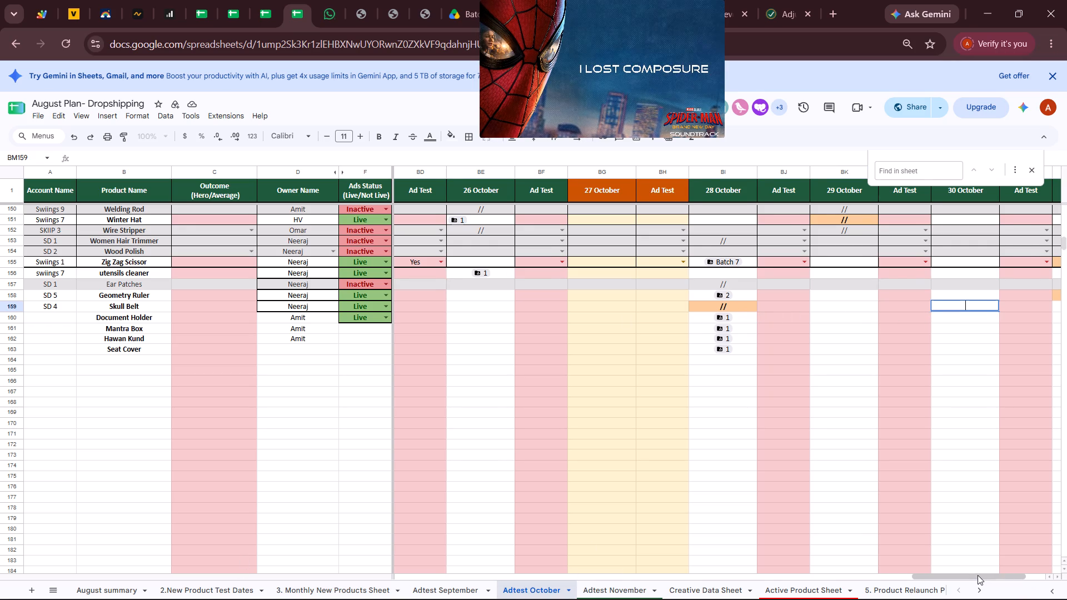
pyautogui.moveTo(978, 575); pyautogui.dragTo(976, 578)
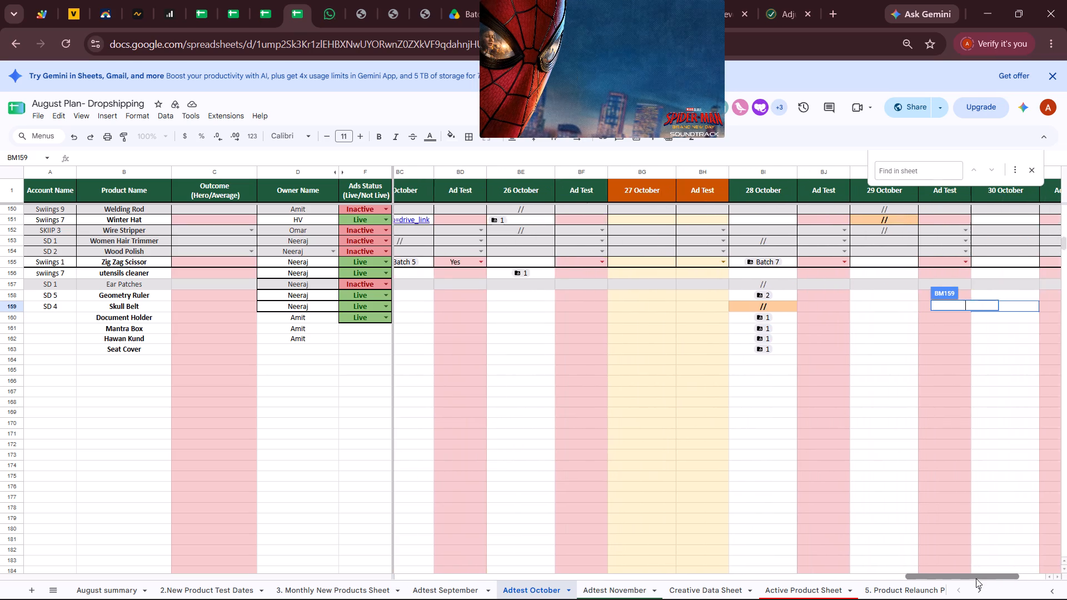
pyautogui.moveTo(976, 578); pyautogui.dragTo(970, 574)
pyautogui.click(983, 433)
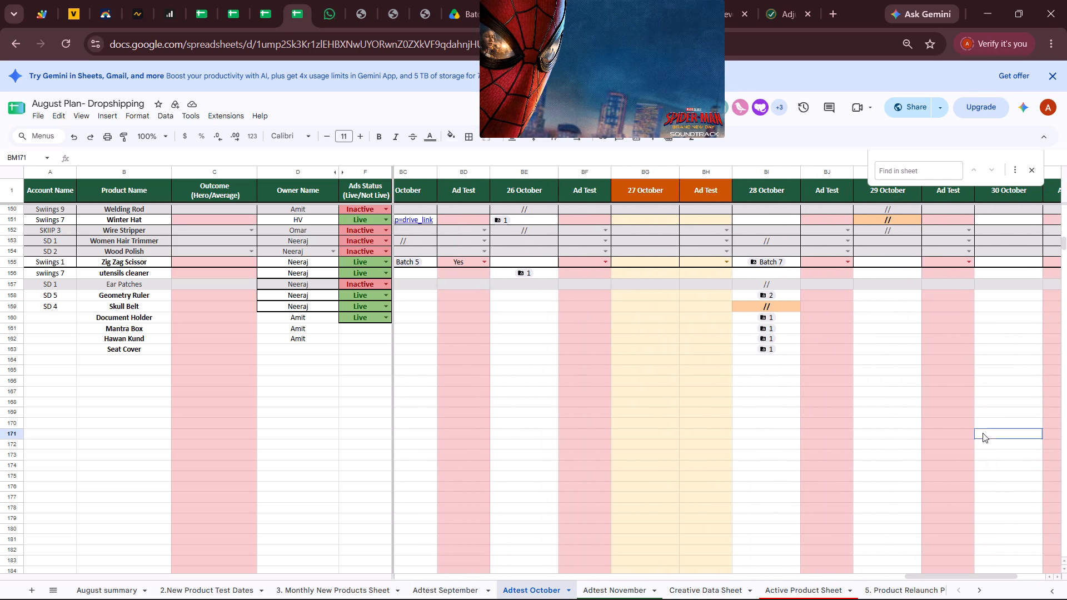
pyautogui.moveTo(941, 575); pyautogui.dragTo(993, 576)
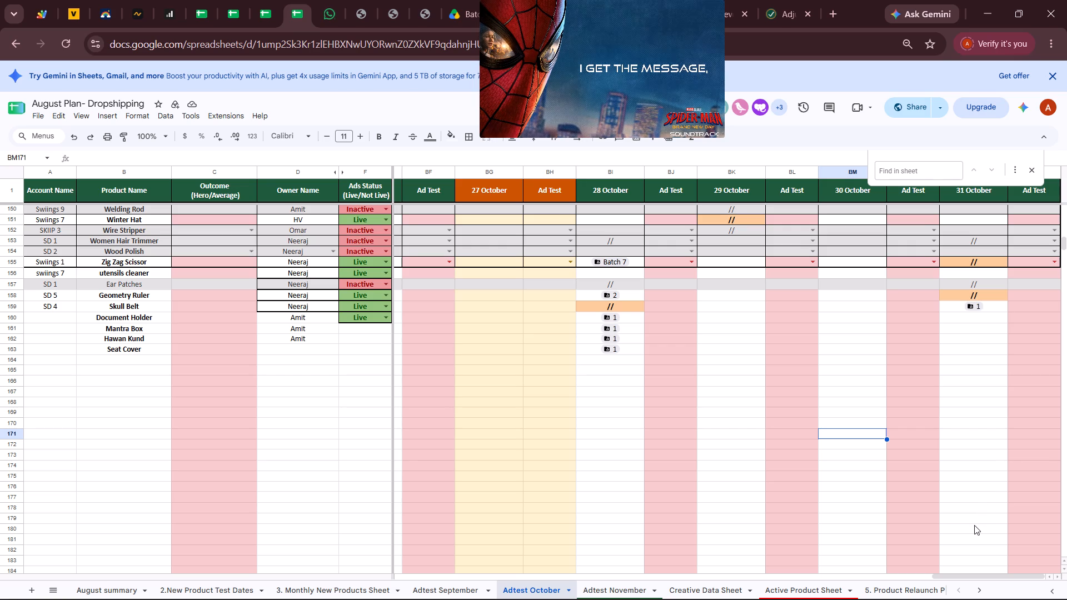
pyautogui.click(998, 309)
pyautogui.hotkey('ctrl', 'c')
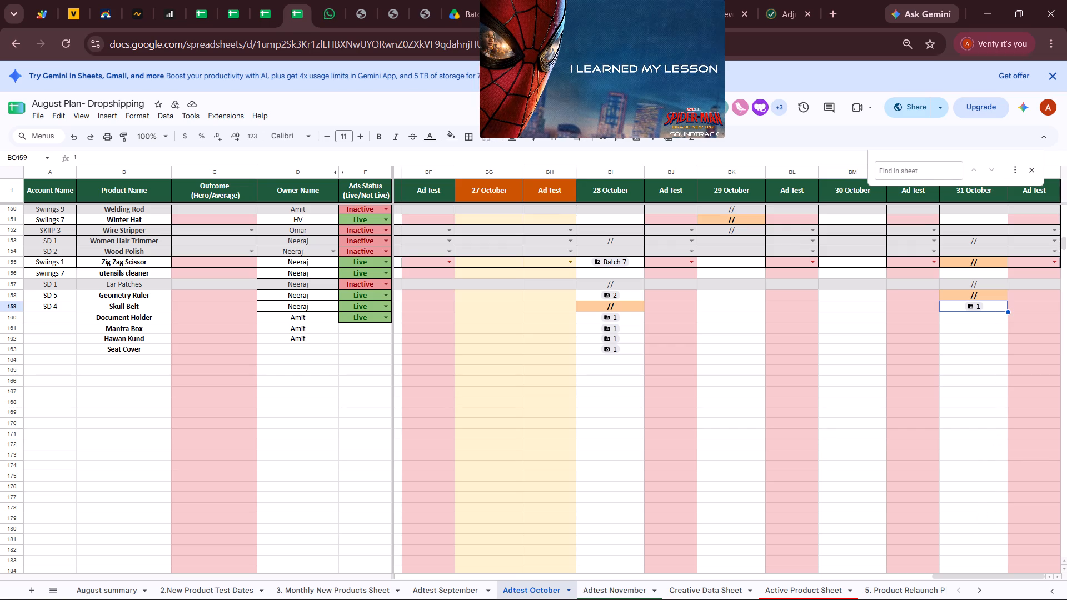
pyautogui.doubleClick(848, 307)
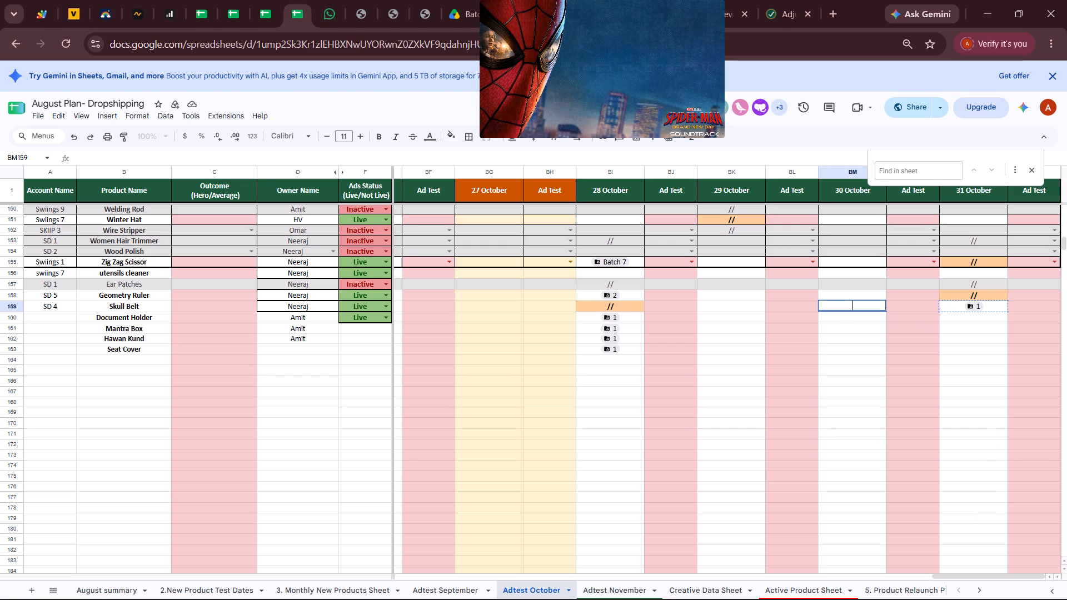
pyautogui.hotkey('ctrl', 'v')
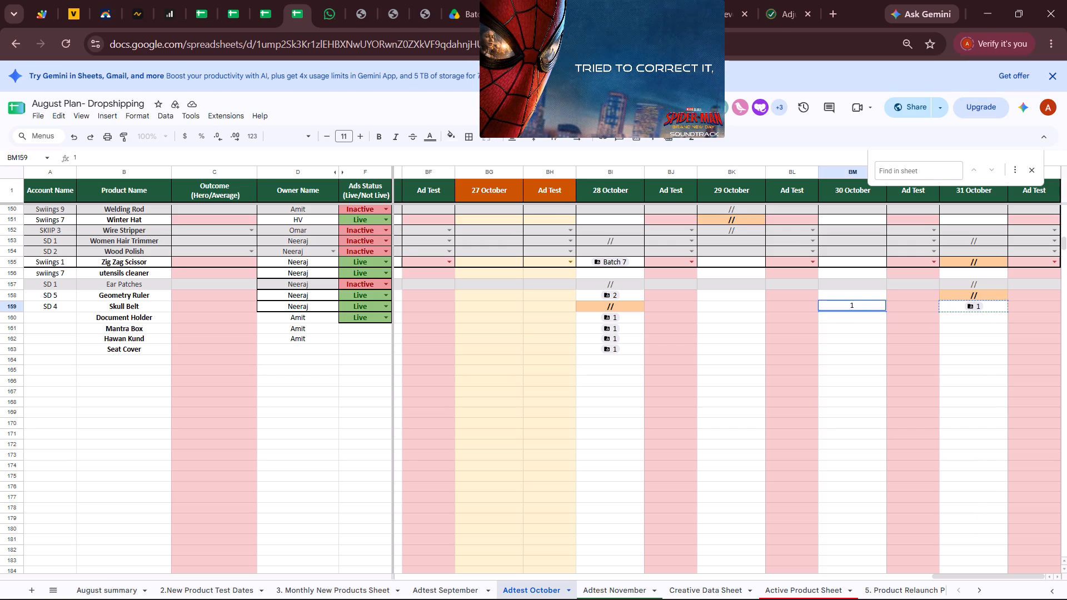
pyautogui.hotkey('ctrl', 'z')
# Move the Skull Belt folder link from its 31 October cell to its 30 October cell.
pyautogui.click(990, 348)
pyautogui.click(995, 310)
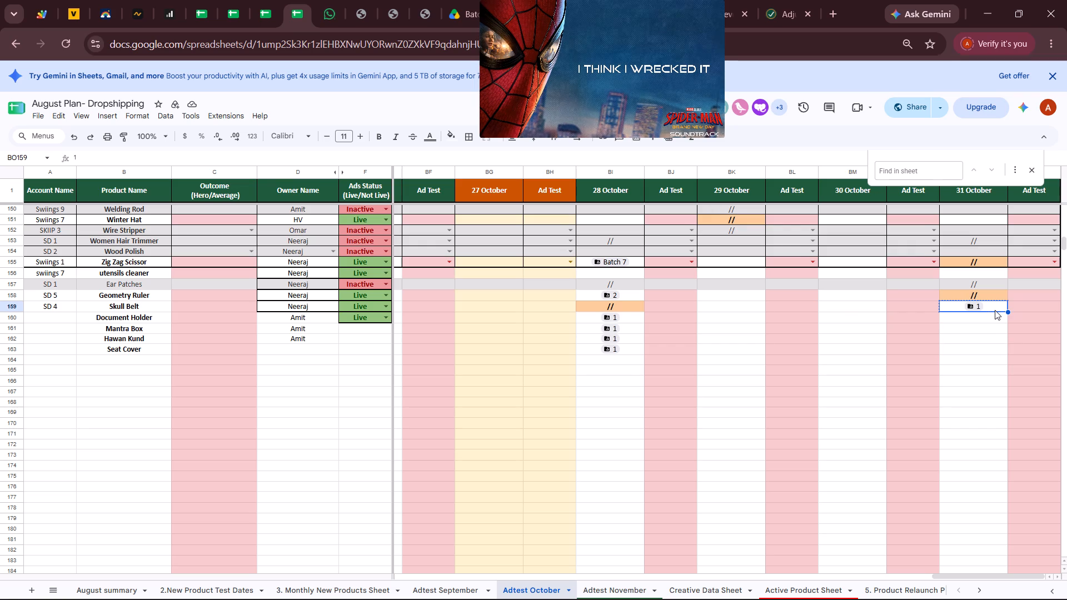
pyautogui.hotkey('ctrl', 'c')
pyautogui.click(863, 307)
pyautogui.hotkey('ctrl', 'v')
pyautogui.click(1000, 348)
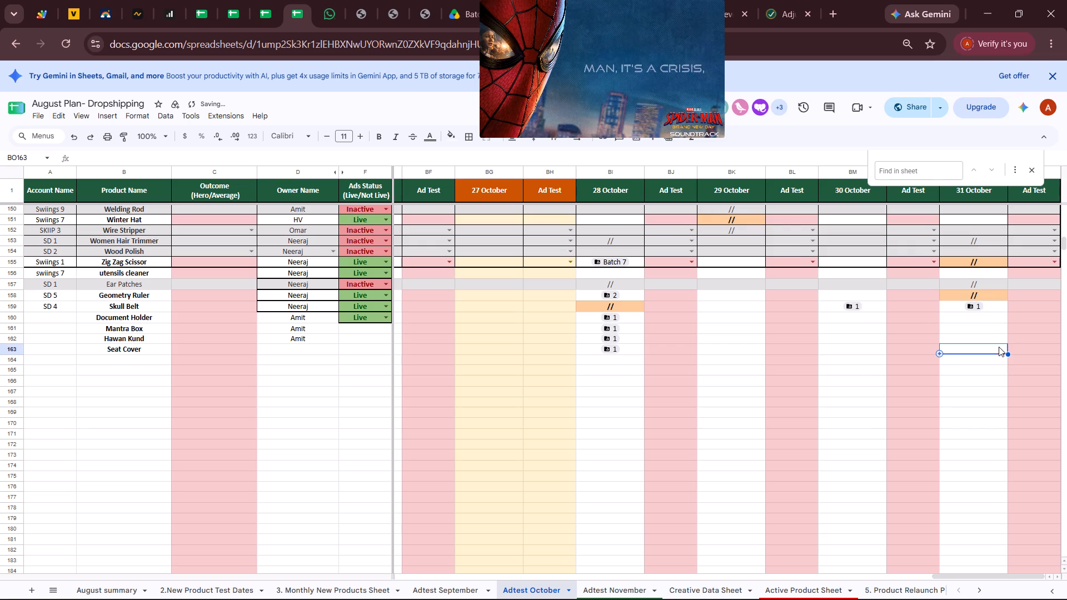
pyautogui.click(990, 306)
pyautogui.press('BackSpace')
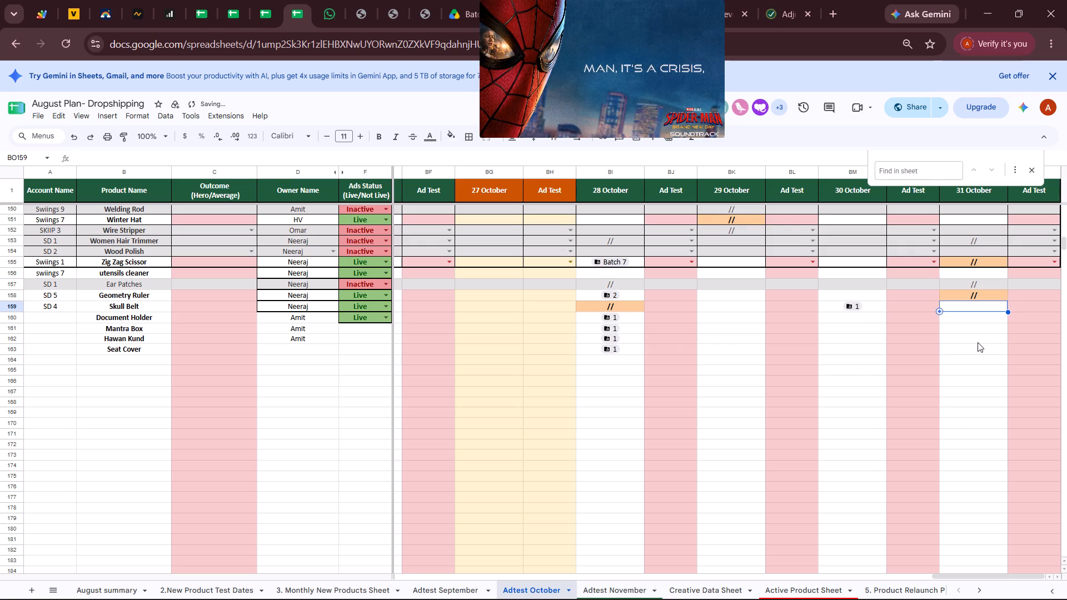
pyautogui.click(978, 342)
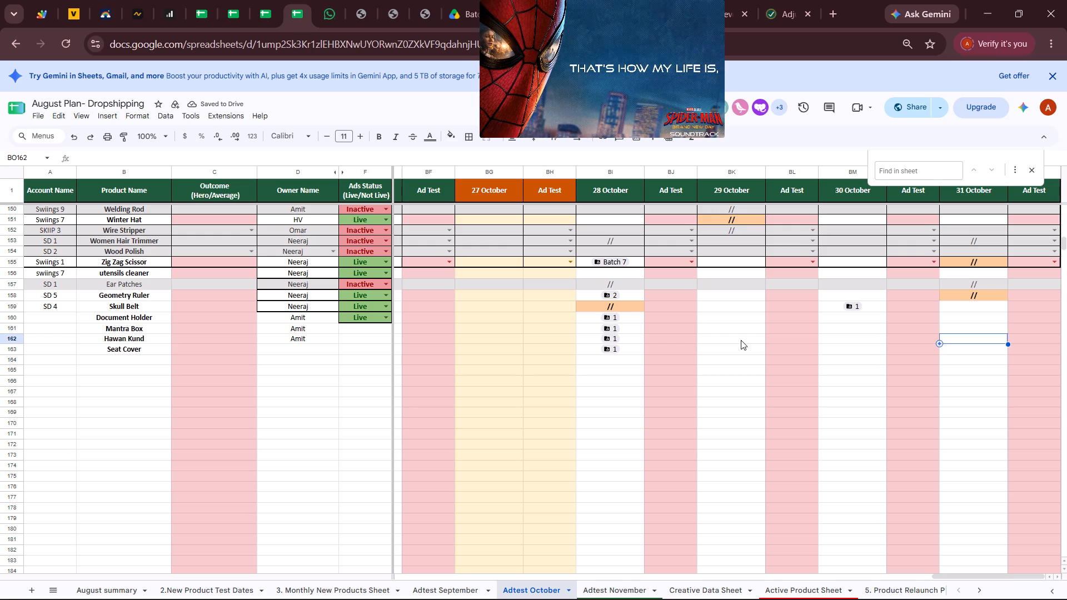
# Review the 27 to 31 October entries from the last product rows back to the start of the sheet.
pyautogui.scroll(5, 635, 350)
pyautogui.scroll(-5, 635, 350)
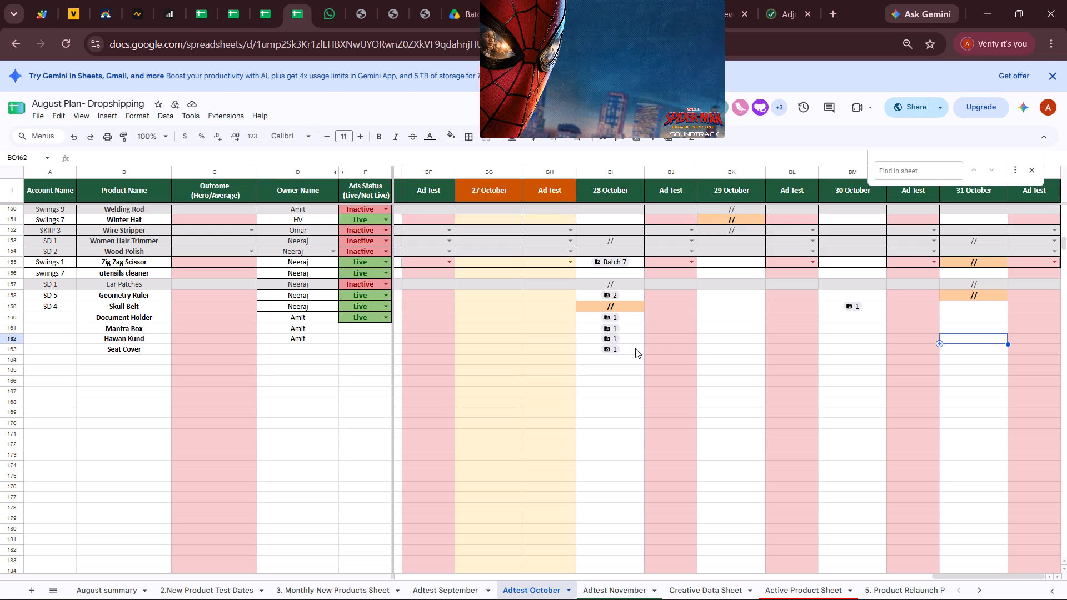
pyautogui.scroll(4, 644, 348)
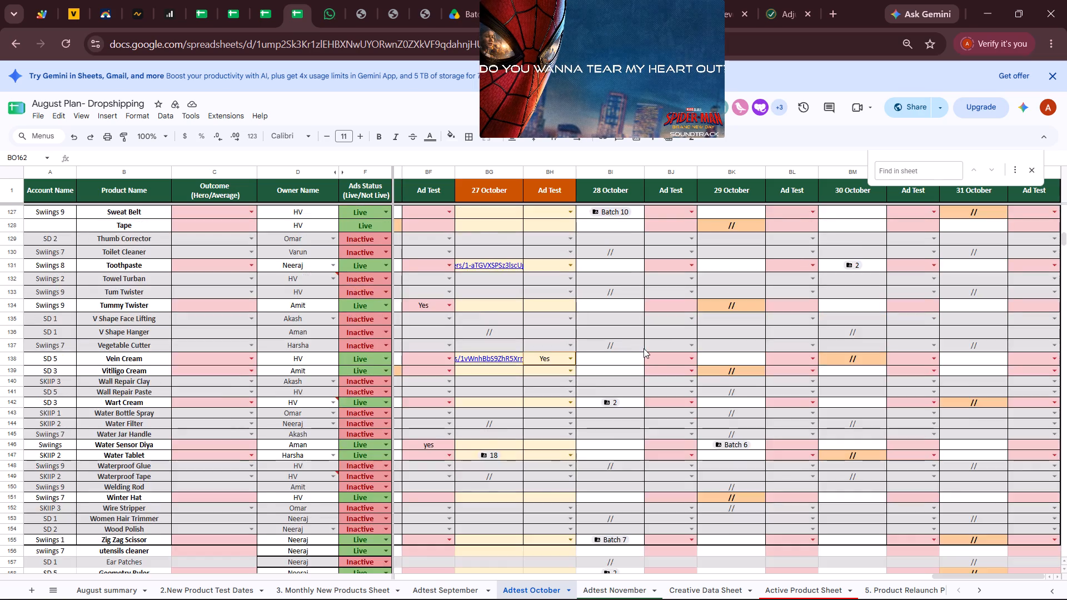
pyautogui.scroll(18, 644, 348)
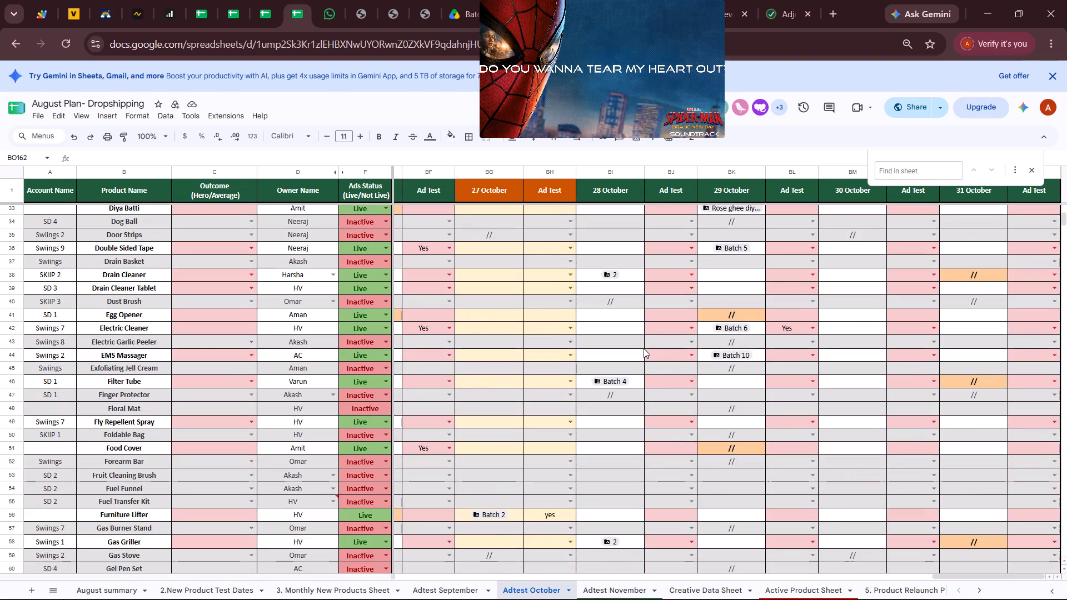
pyautogui.scroll(10, 643, 349)
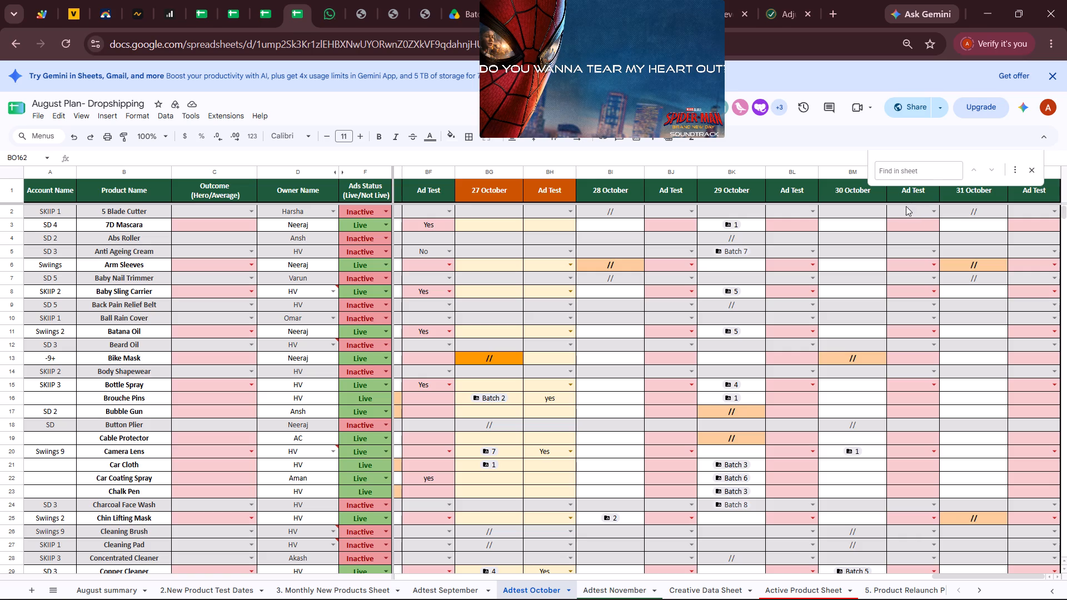